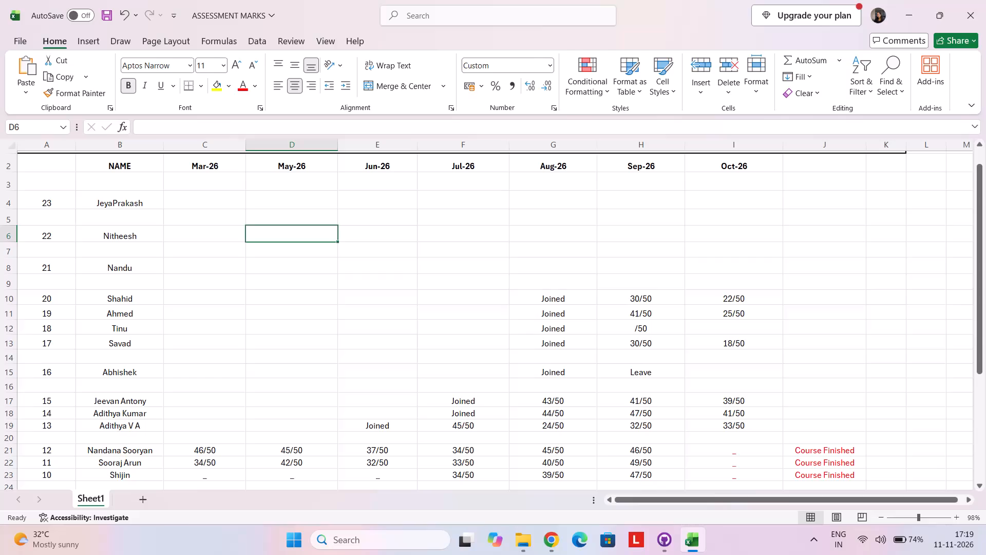
# Enter an underscore in row 15 of the assessment tracker, under Oct-26 and in the adjacent column J.
pyautogui.hscroll(-1, 637, 432)
pyautogui.hscroll(1, 637, 432)
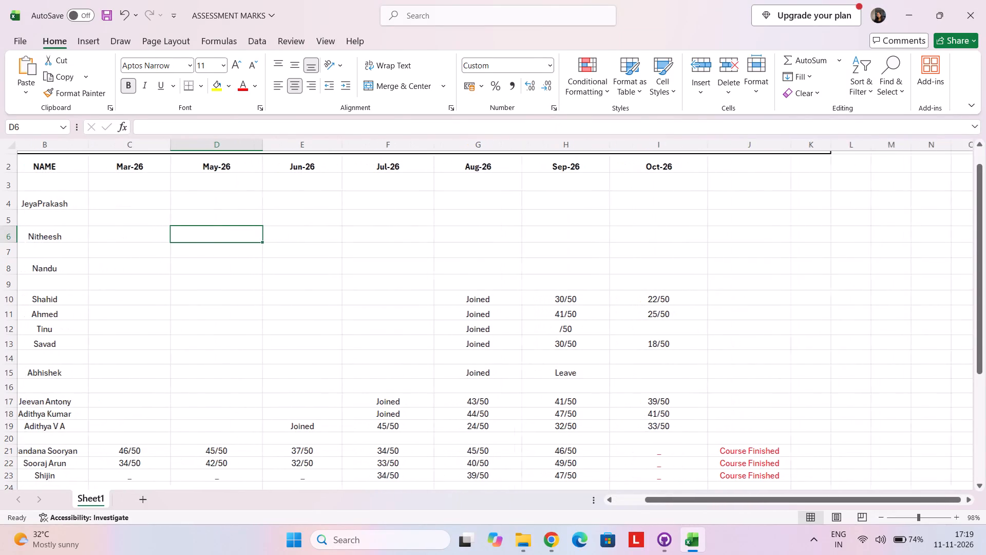
pyautogui.hscroll(1, 637, 432)
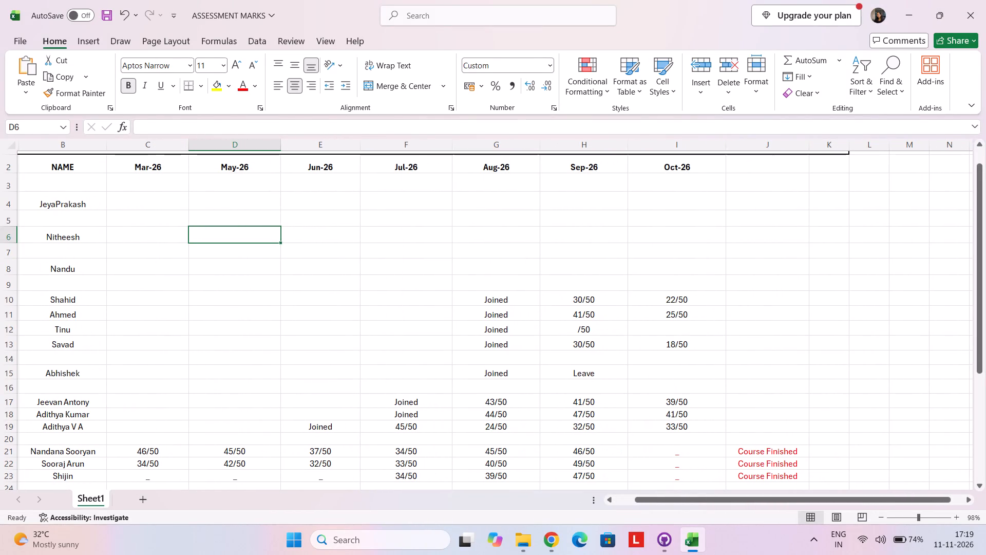
pyautogui.click(691, 374)
pyautogui.hotkey('shift', '_')
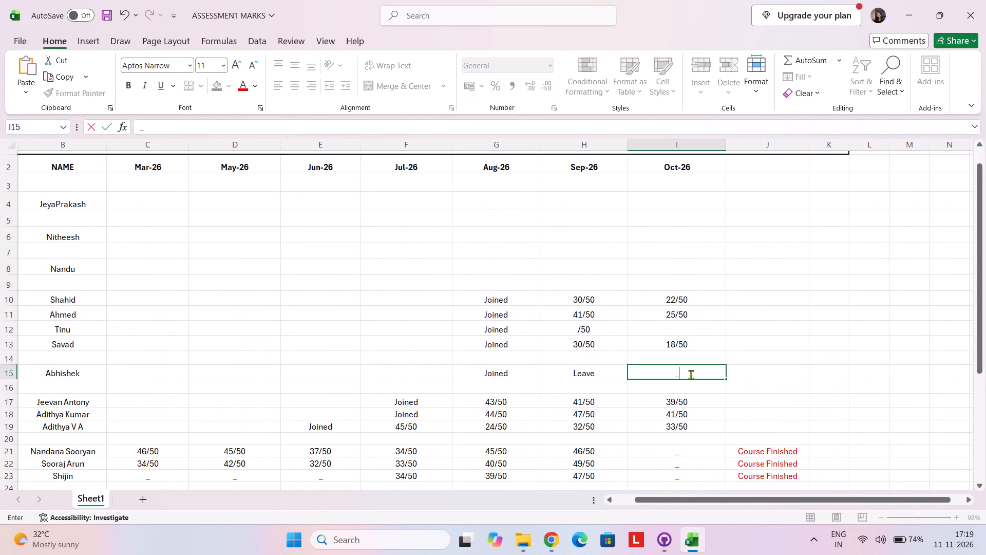
pyautogui.press('Right')
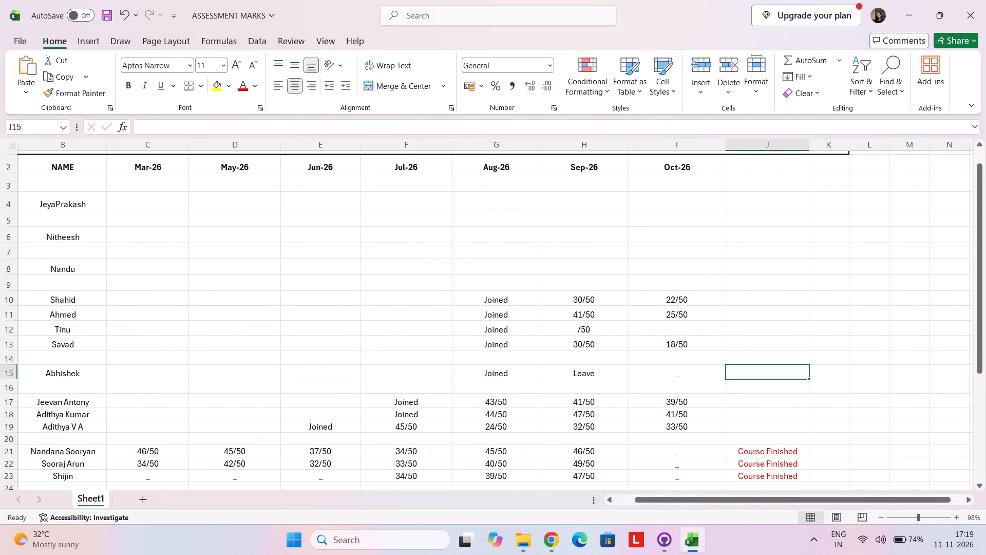
pyautogui.hotkey('shift', '_')
pyautogui.click(756, 399)
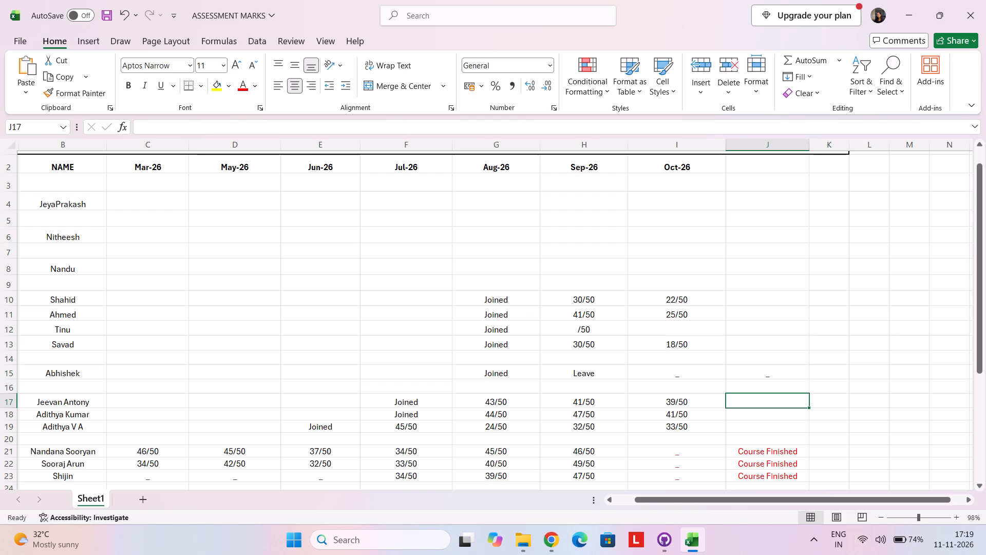
# Apply the red font colour to the underscores in cells I15:J15.
pyautogui.moveTo(648, 374); pyautogui.dragTo(741, 380)
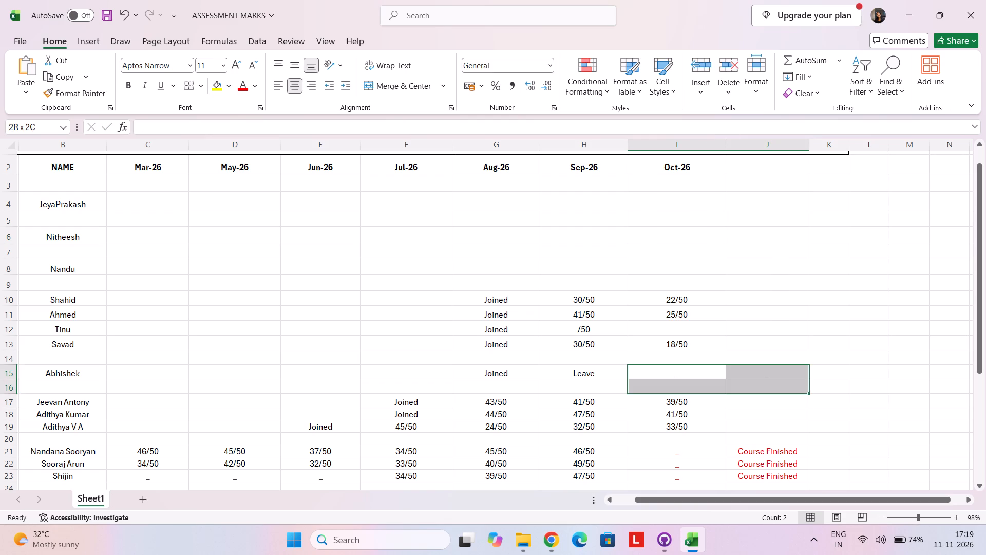
pyautogui.moveTo(741, 380); pyautogui.dragTo(746, 373)
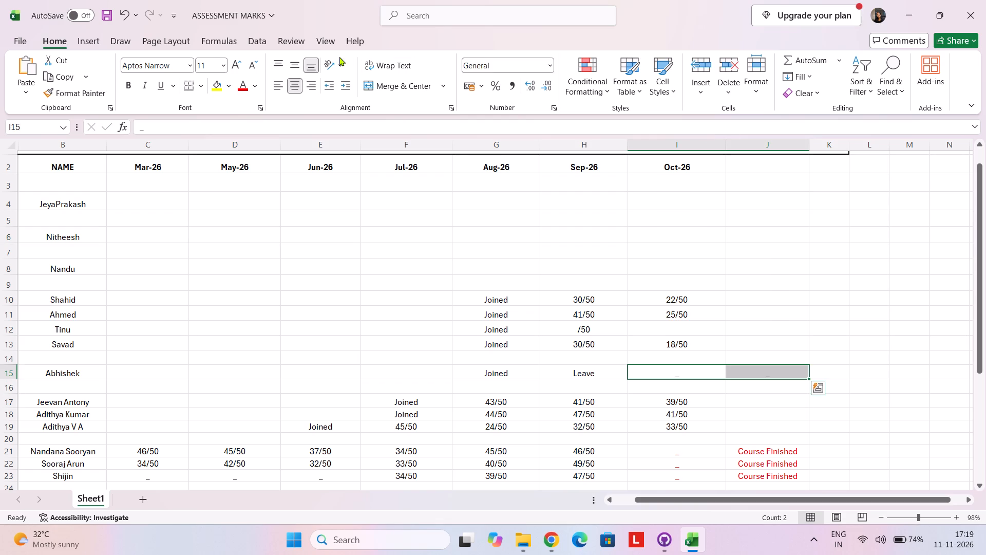
pyautogui.click(242, 85)
pyautogui.click(440, 235)
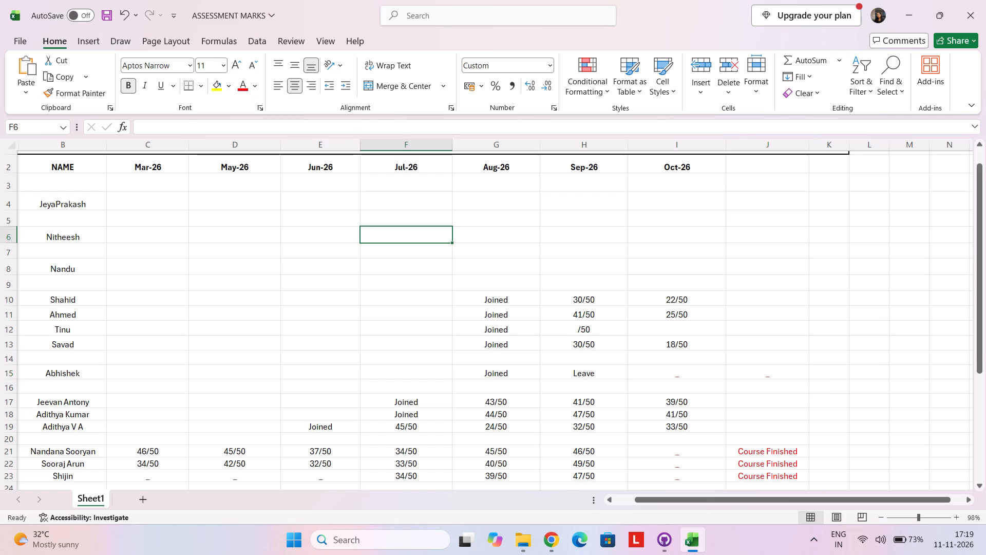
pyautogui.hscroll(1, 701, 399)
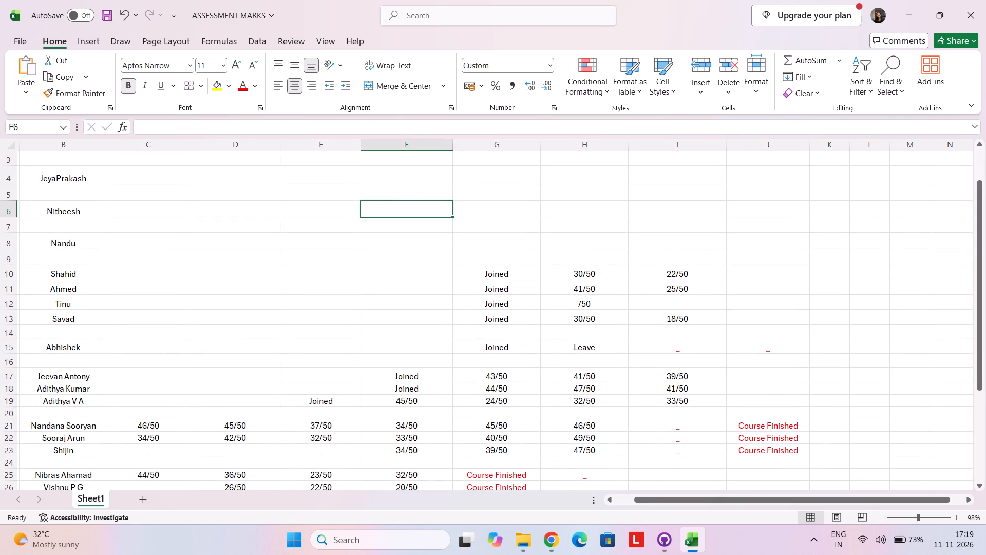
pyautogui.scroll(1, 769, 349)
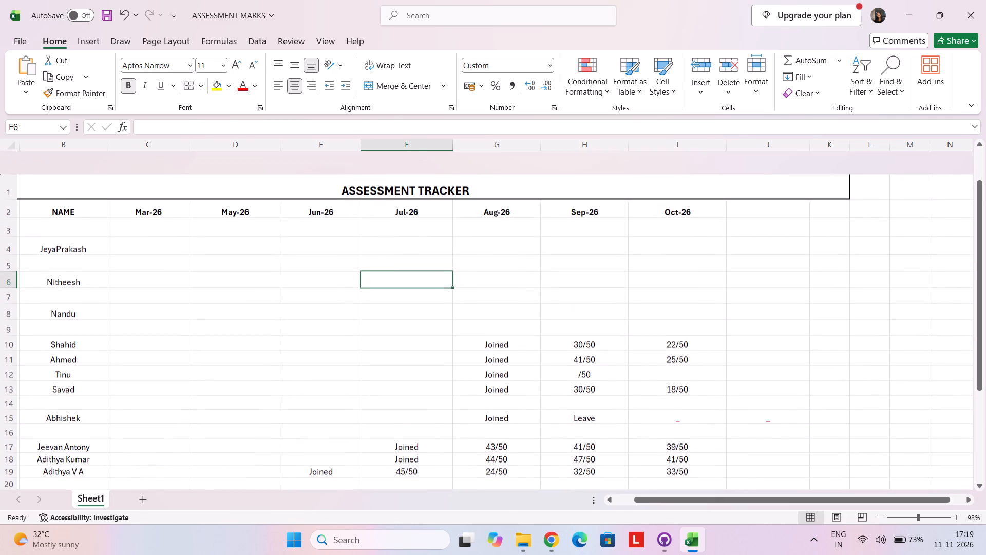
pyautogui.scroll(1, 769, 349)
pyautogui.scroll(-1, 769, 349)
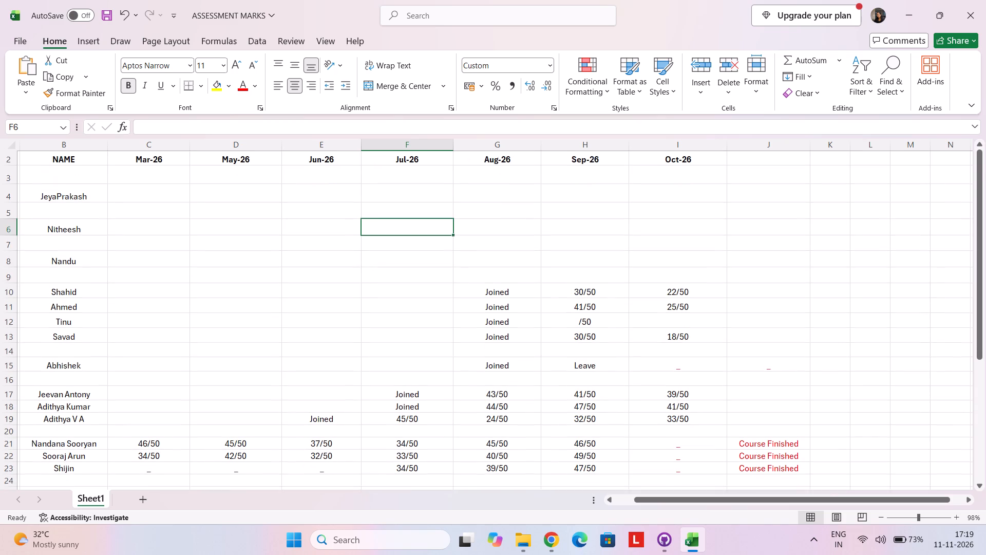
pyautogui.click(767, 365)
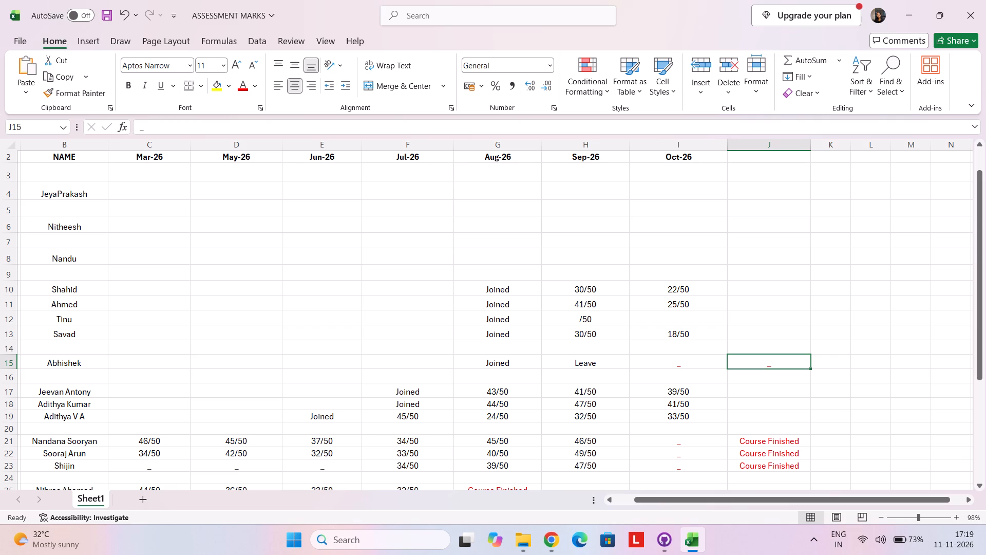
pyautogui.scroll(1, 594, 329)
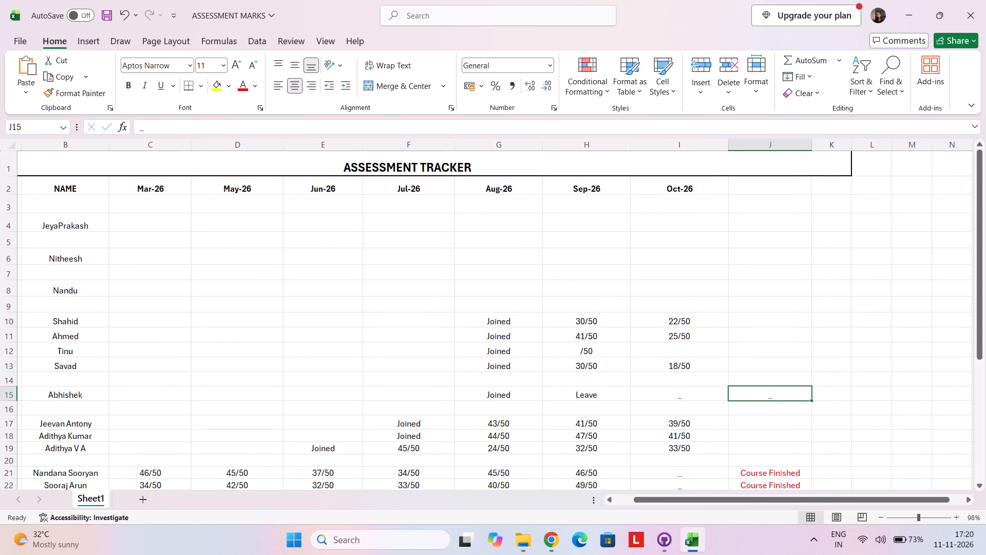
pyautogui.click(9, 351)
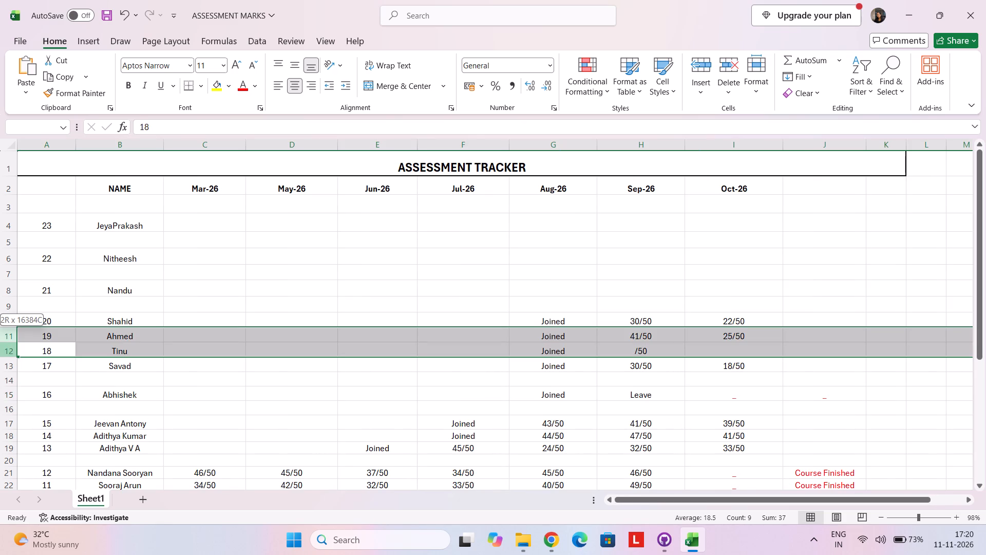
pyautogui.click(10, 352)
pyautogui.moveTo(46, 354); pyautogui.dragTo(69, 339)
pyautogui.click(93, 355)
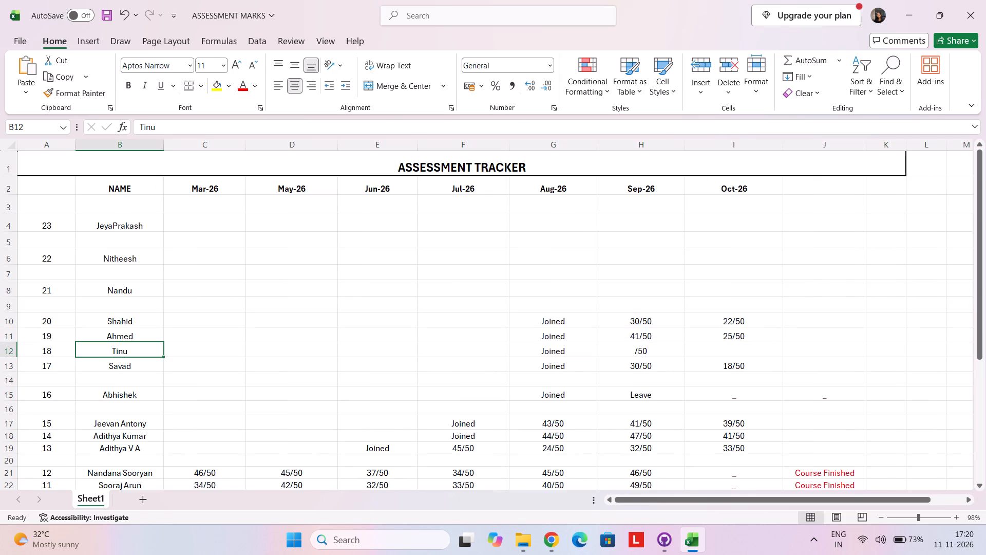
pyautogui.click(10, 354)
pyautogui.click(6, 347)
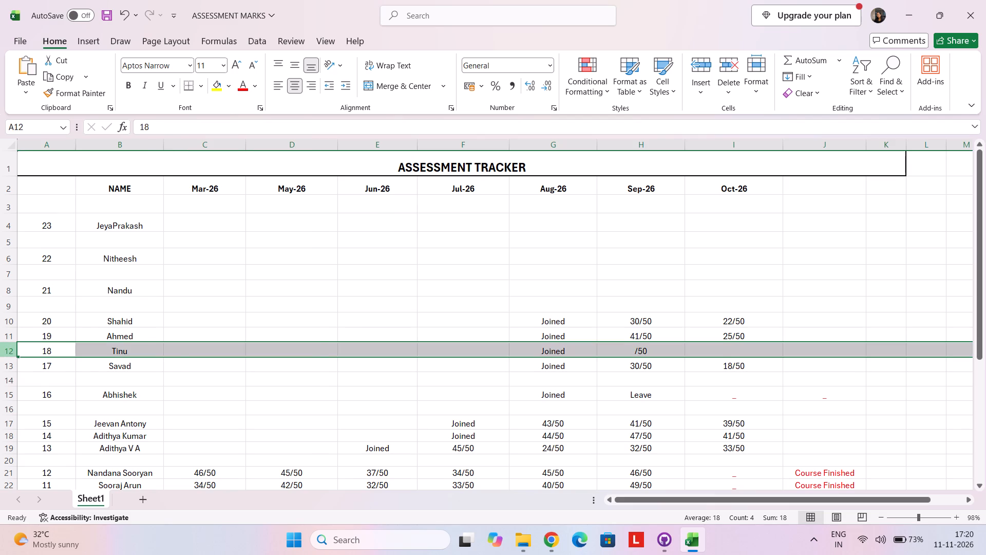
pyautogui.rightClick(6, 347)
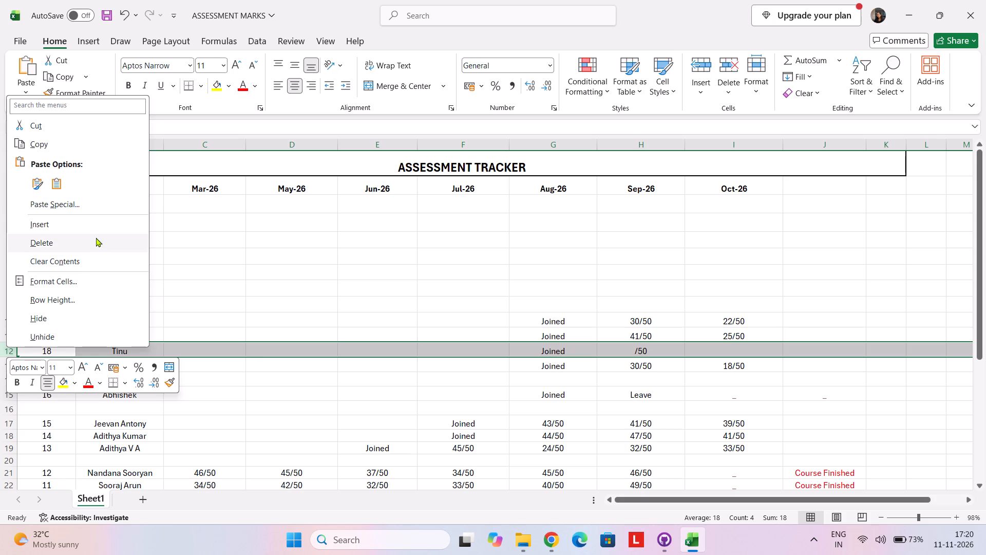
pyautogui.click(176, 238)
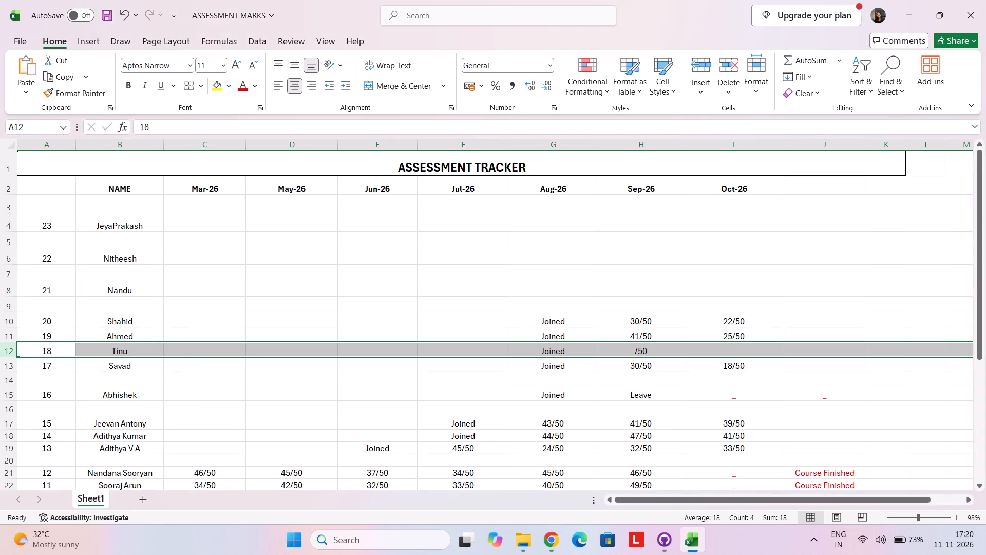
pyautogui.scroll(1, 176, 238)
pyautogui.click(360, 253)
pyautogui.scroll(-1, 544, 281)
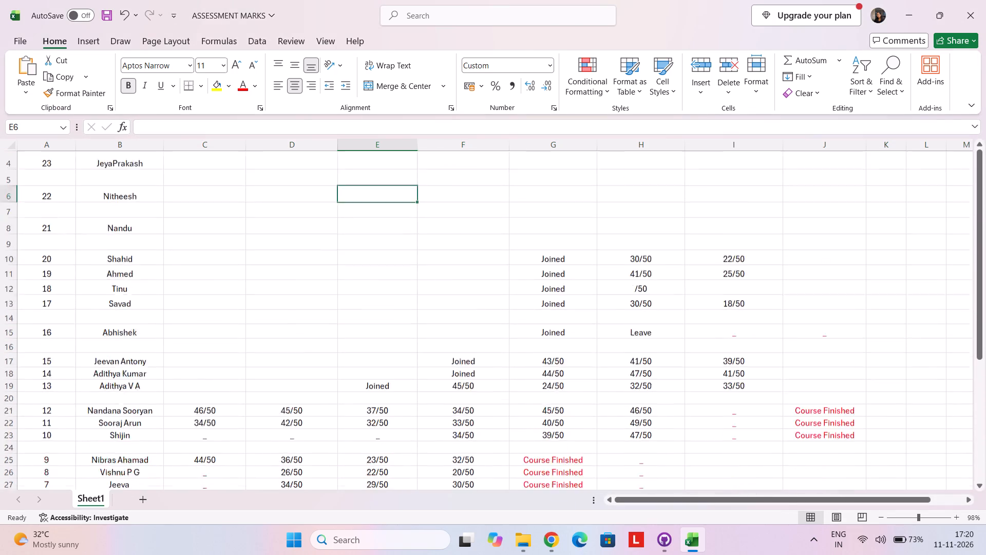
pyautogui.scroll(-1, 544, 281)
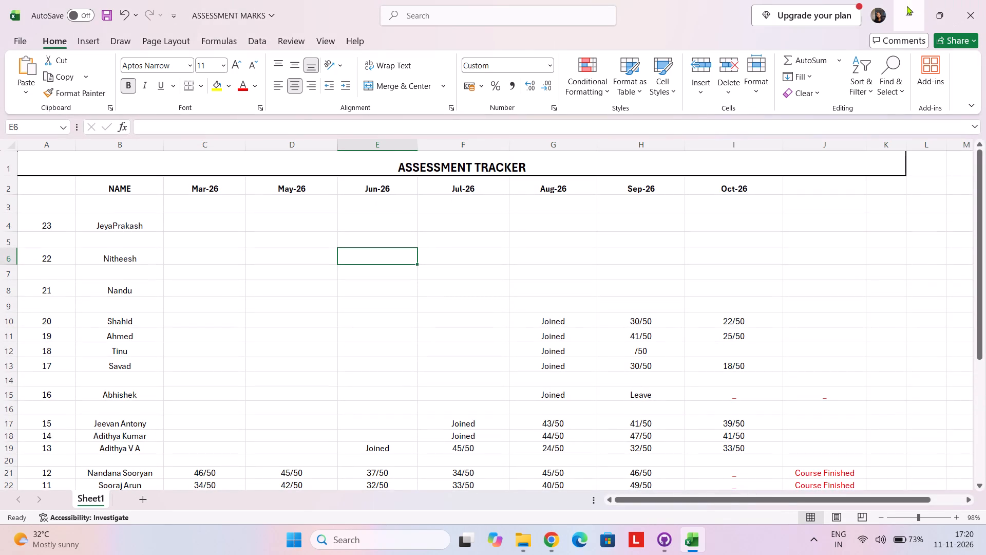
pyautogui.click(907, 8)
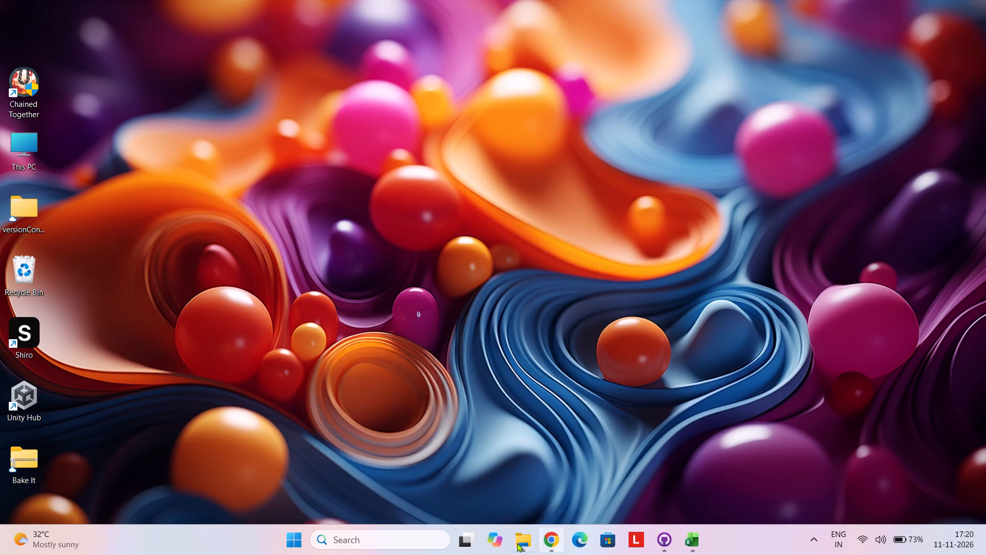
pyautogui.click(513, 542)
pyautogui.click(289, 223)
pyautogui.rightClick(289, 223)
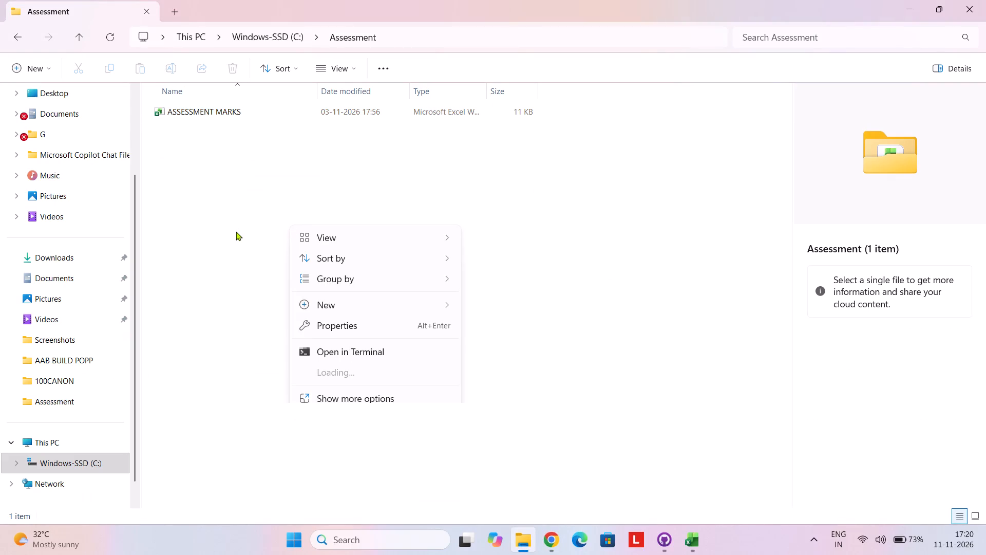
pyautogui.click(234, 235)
# Open a new blank Excel workbook and maximize its window.
pyautogui.click(357, 547)
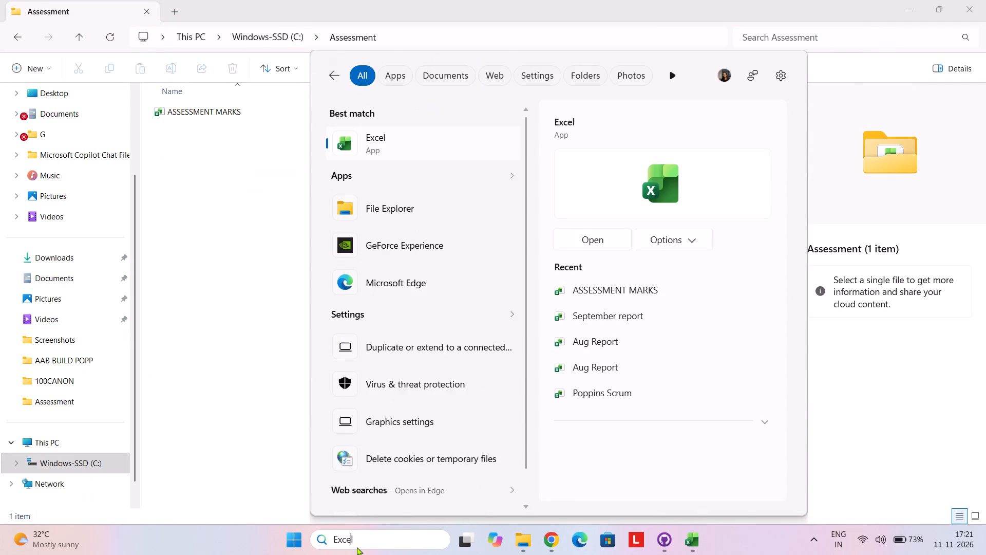
pyautogui.click(427, 151)
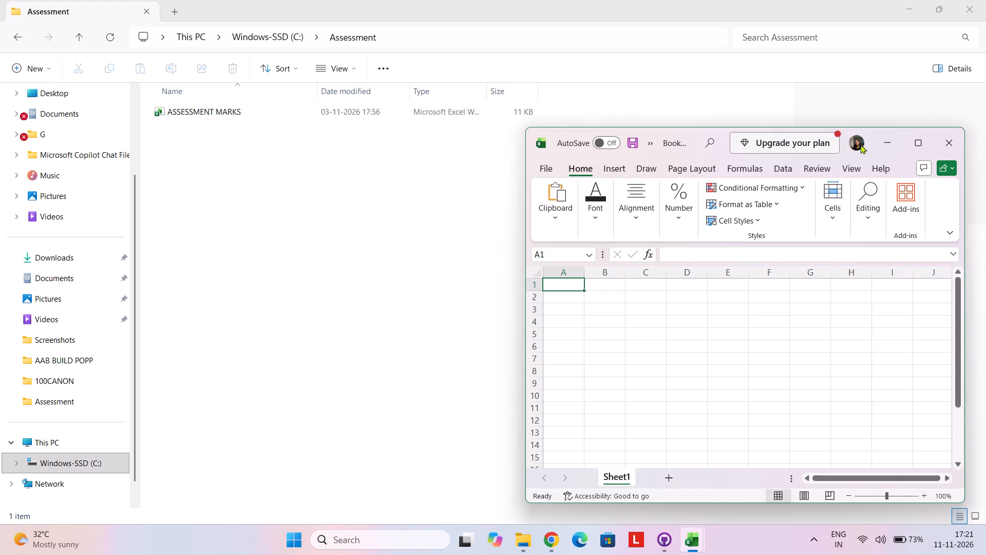
pyautogui.click(909, 146)
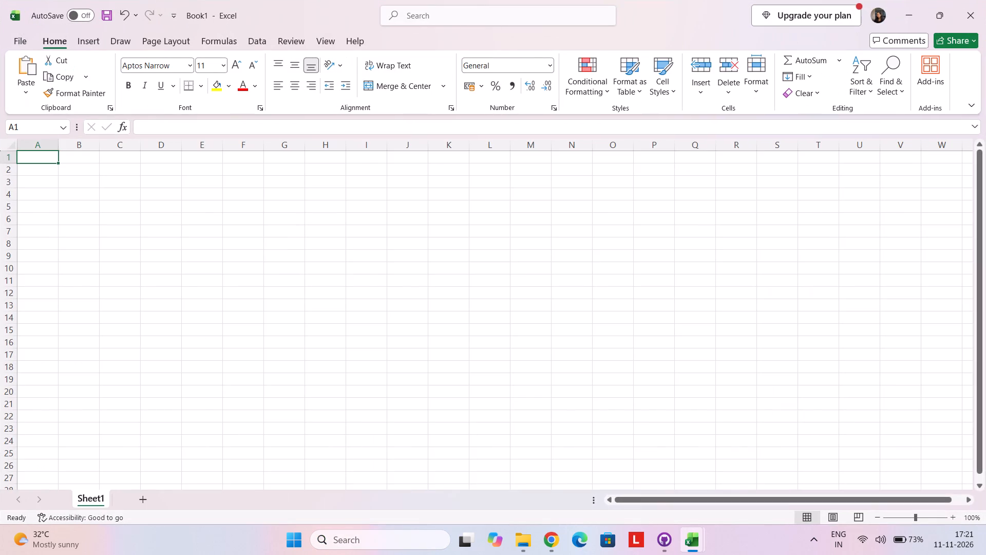
# Merge and center cells A1:M1 and enter the title SOFTSKILL TRACKER in them.
pyautogui.tripleClick(957, 517)
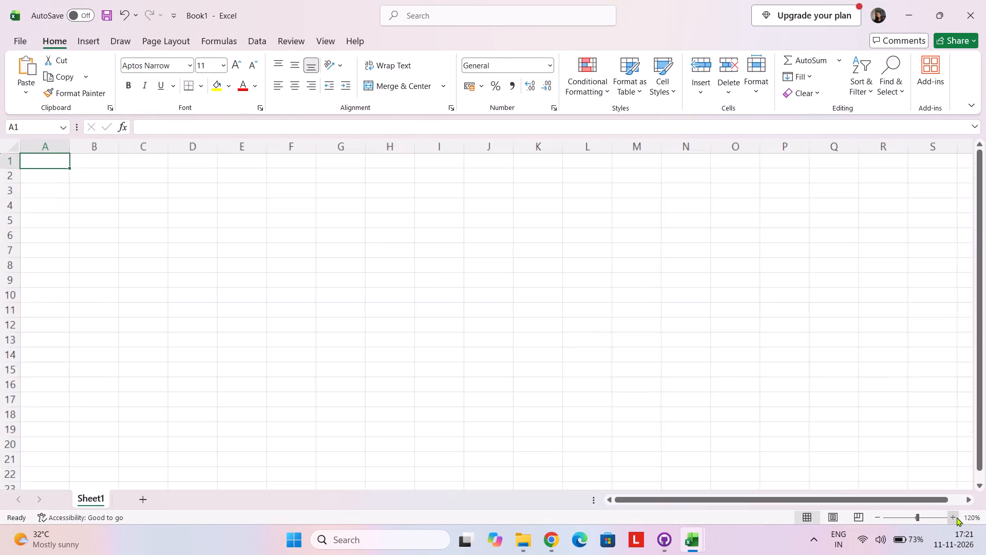
pyautogui.moveTo(60, 163); pyautogui.dragTo(737, 163)
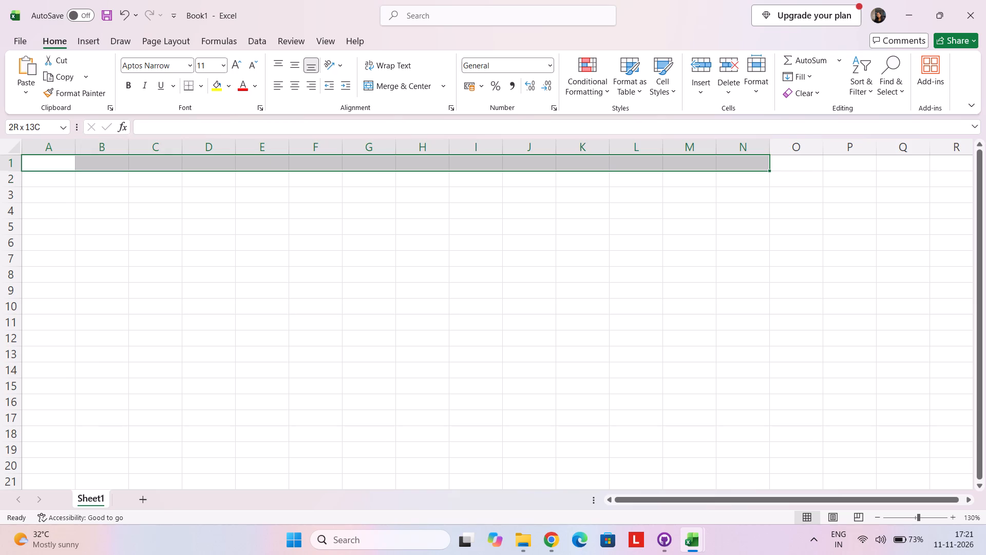
pyautogui.moveTo(737, 163); pyautogui.dragTo(695, 152)
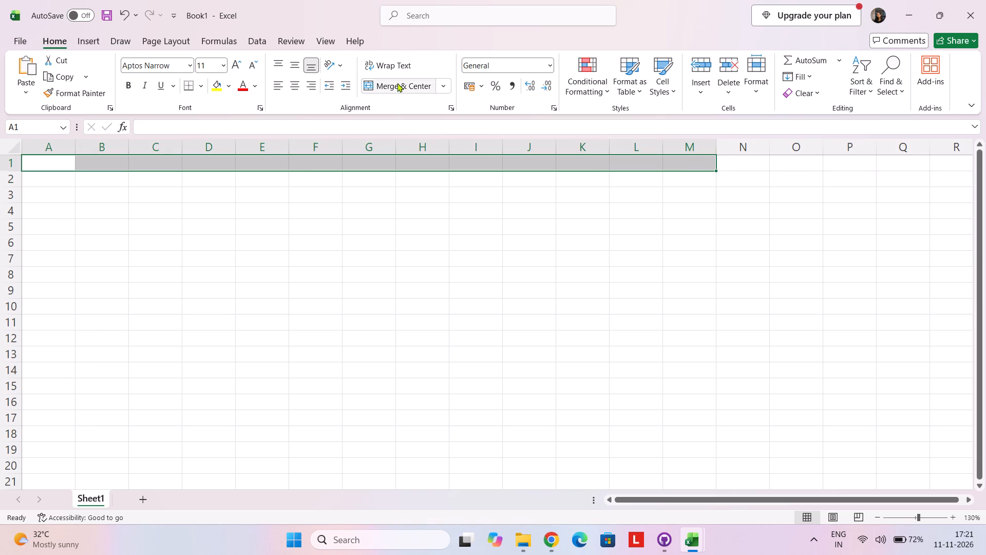
pyautogui.click(397, 85)
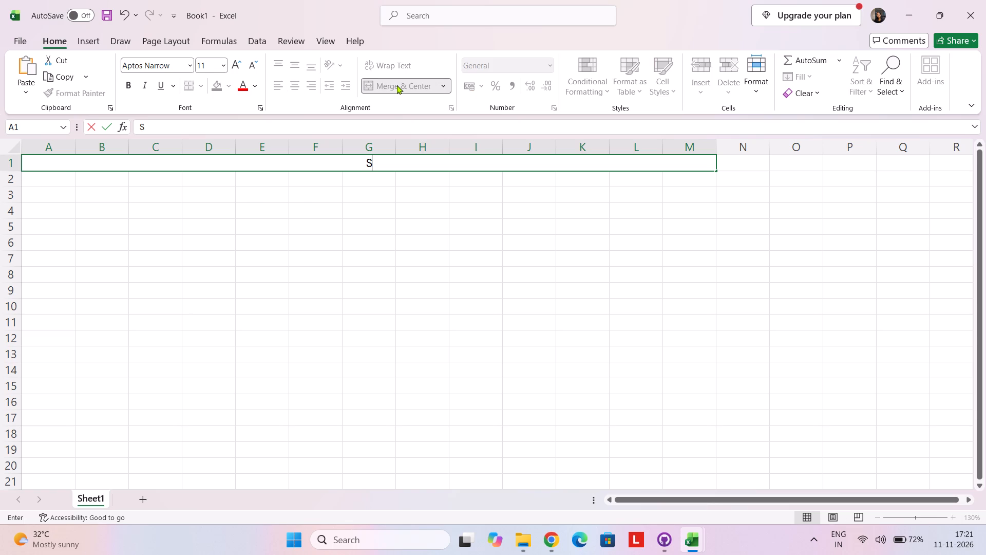
pyautogui.write('OFTSKILL')
pyautogui.press('space')
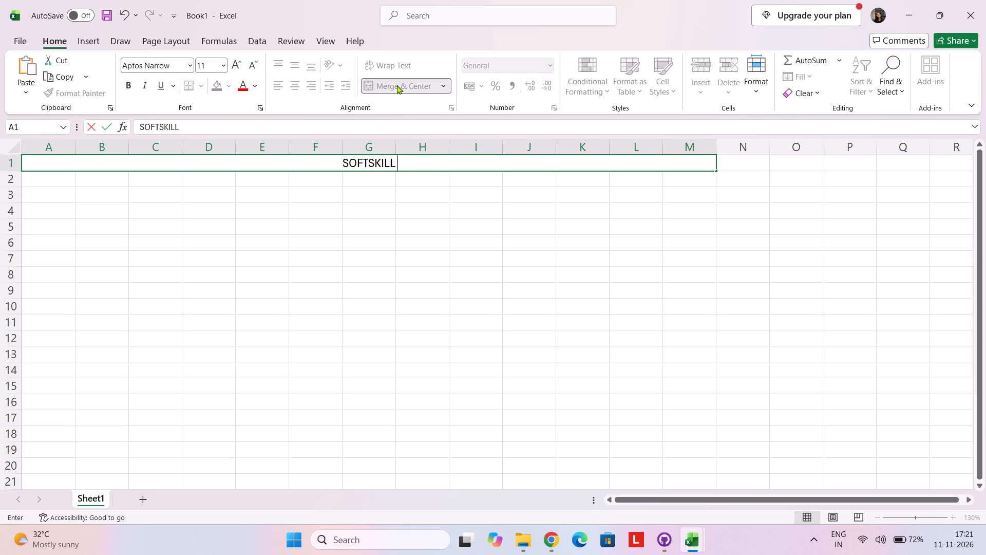
pyautogui.write('TRACKER')
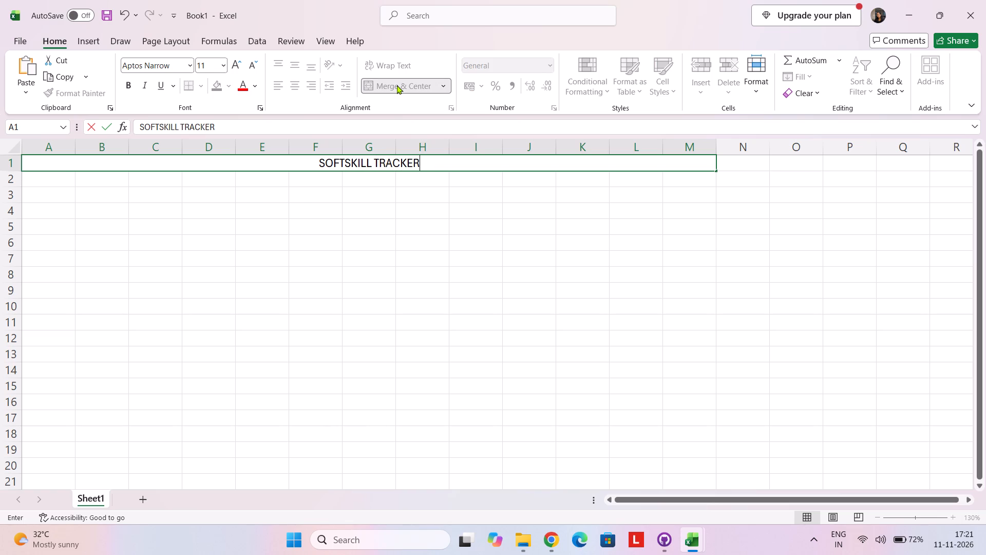
pyautogui.click(464, 189)
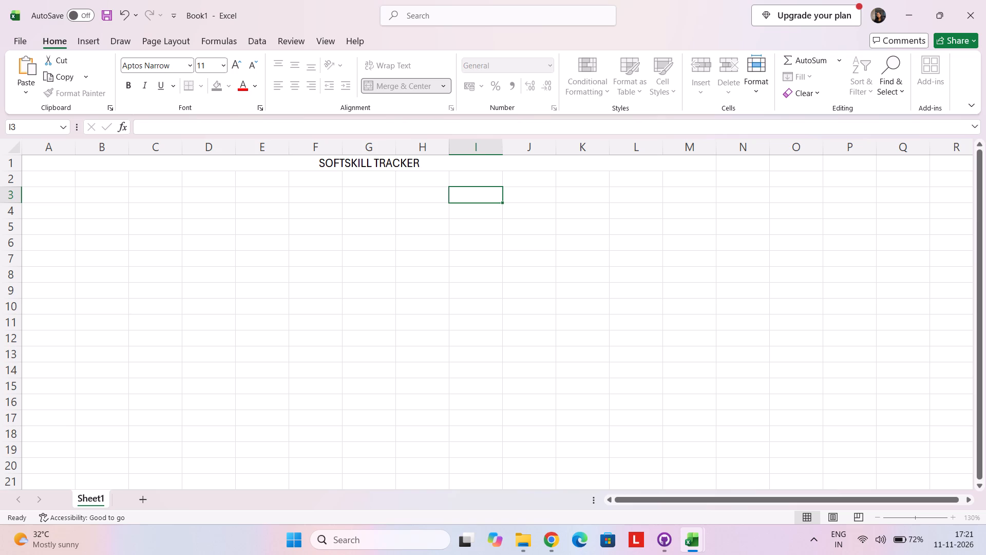
# Place the ASSESSMENT MARKS workbook and Book1 side by side and examine the formatting of the ASSESSMENT TRACKER title for comparison.
pyautogui.click(109, 165)
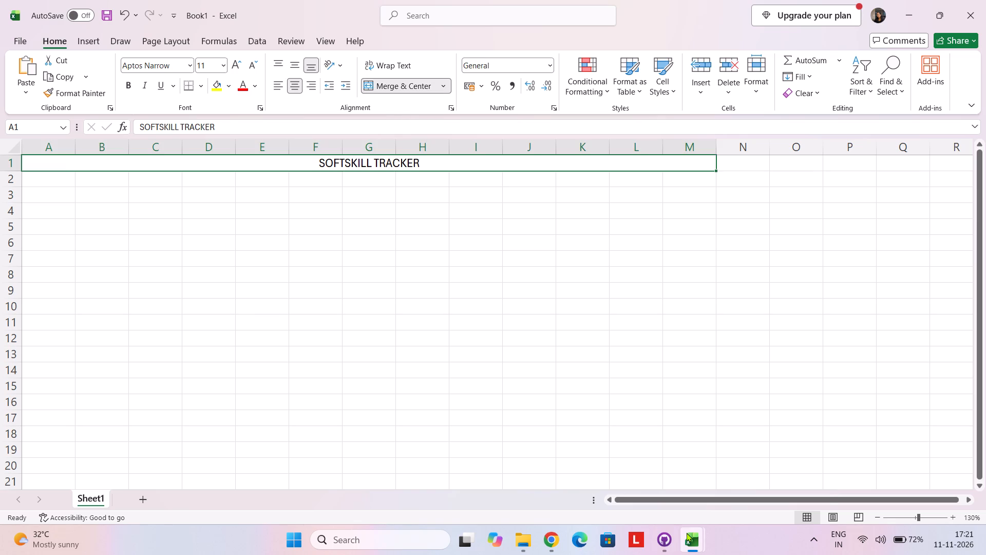
pyautogui.click(638, 473)
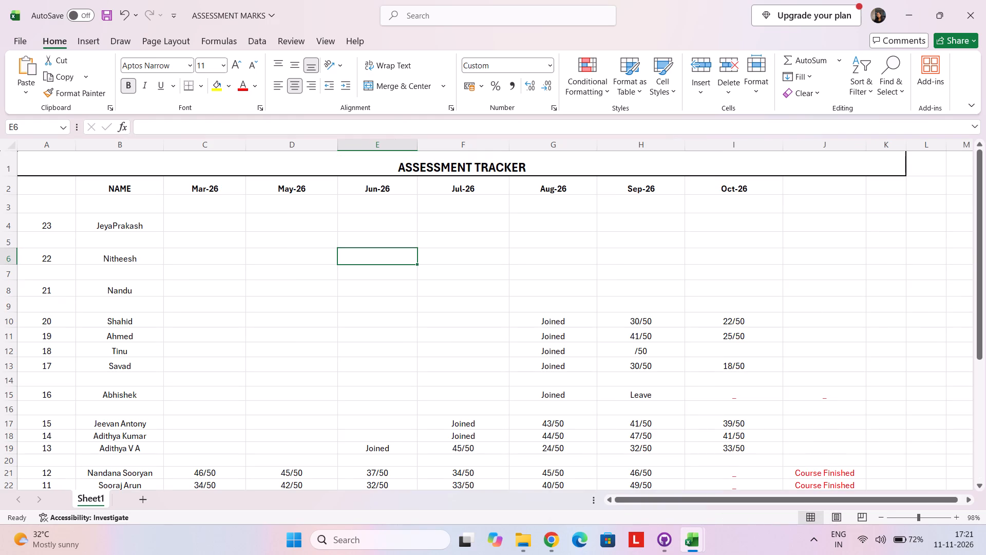
pyautogui.click(355, 172)
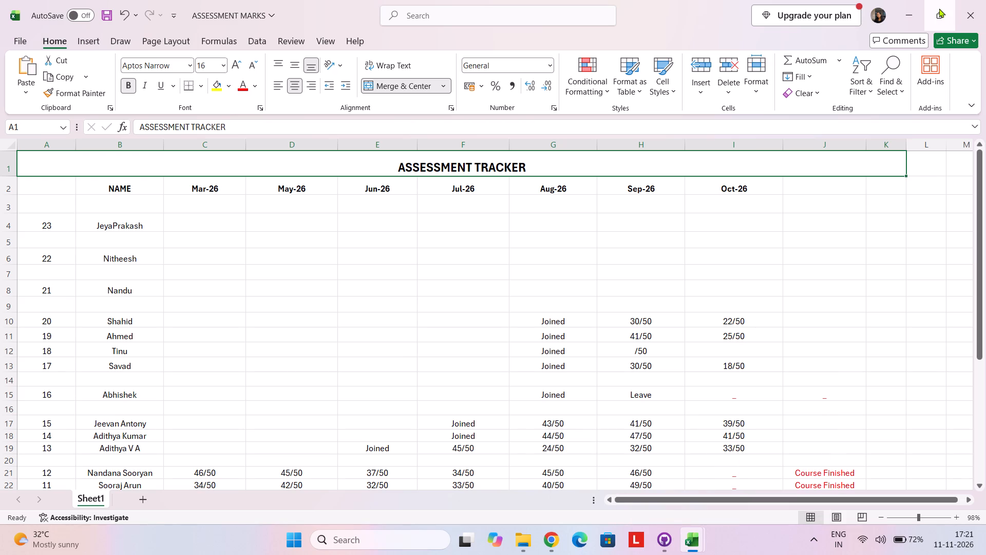
pyautogui.click(892, 109)
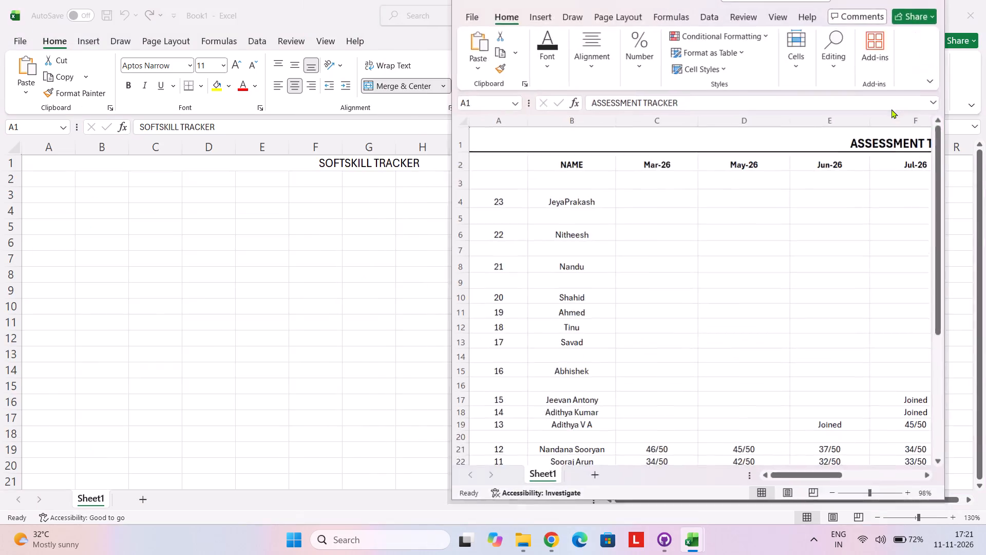
pyautogui.click(185, 192)
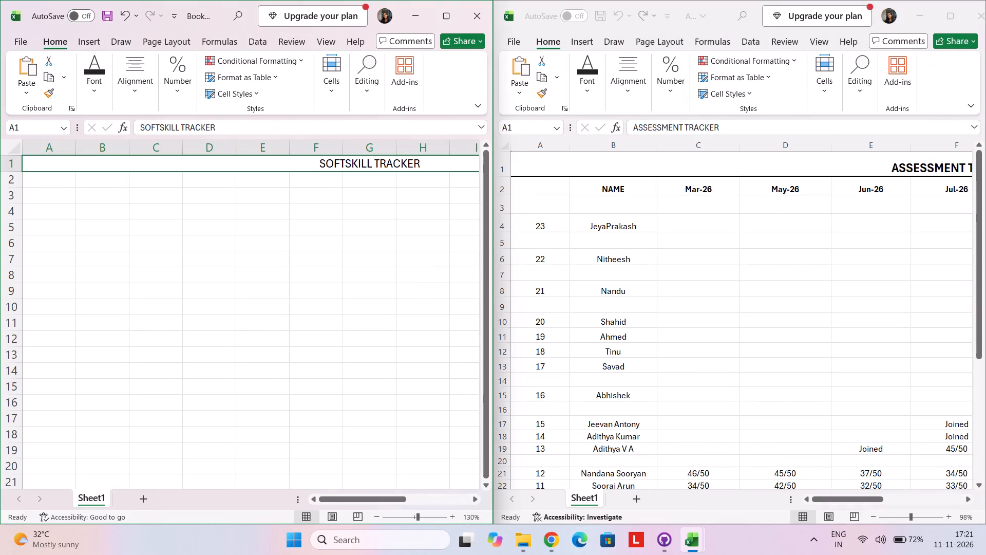
pyautogui.click(227, 164)
pyautogui.click(265, 195)
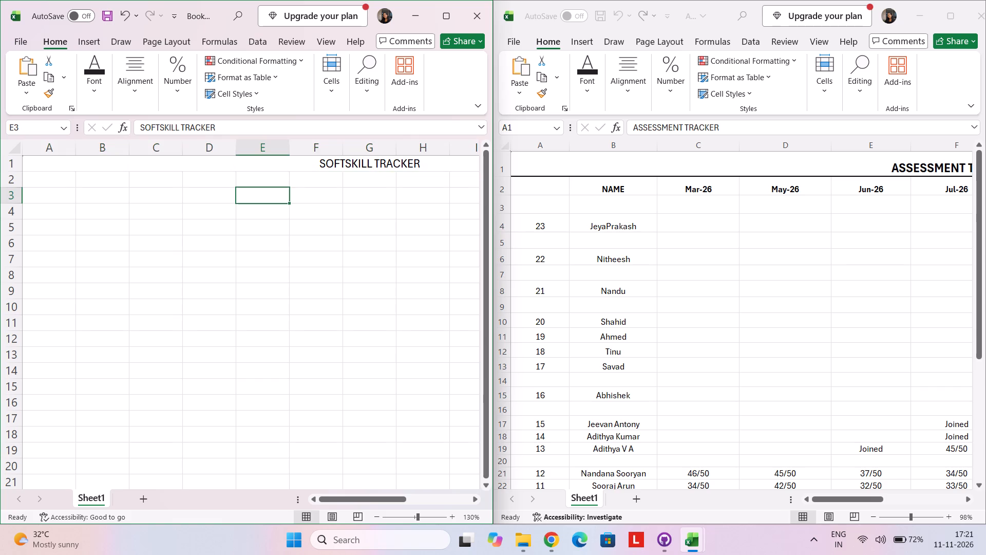
pyautogui.click(269, 168)
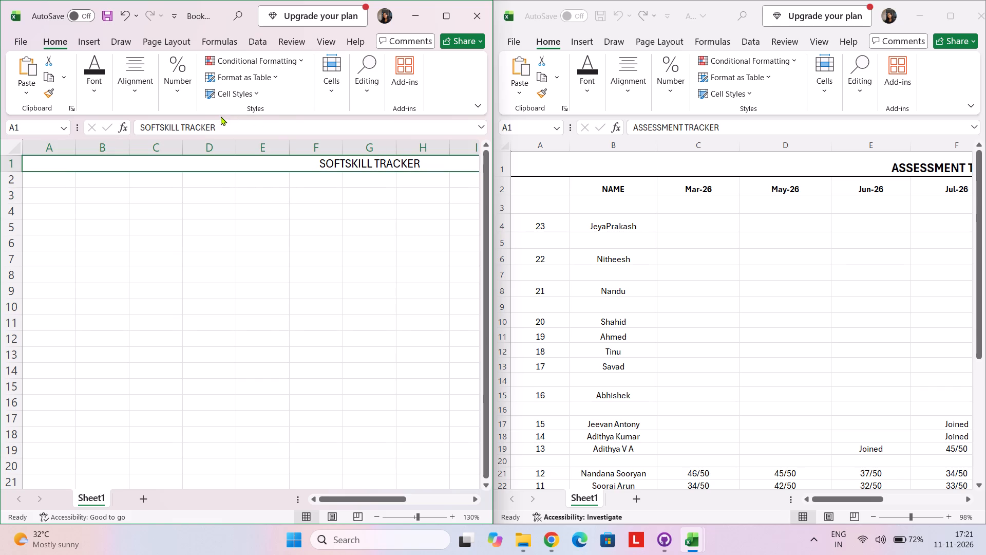
pyautogui.click(450, 16)
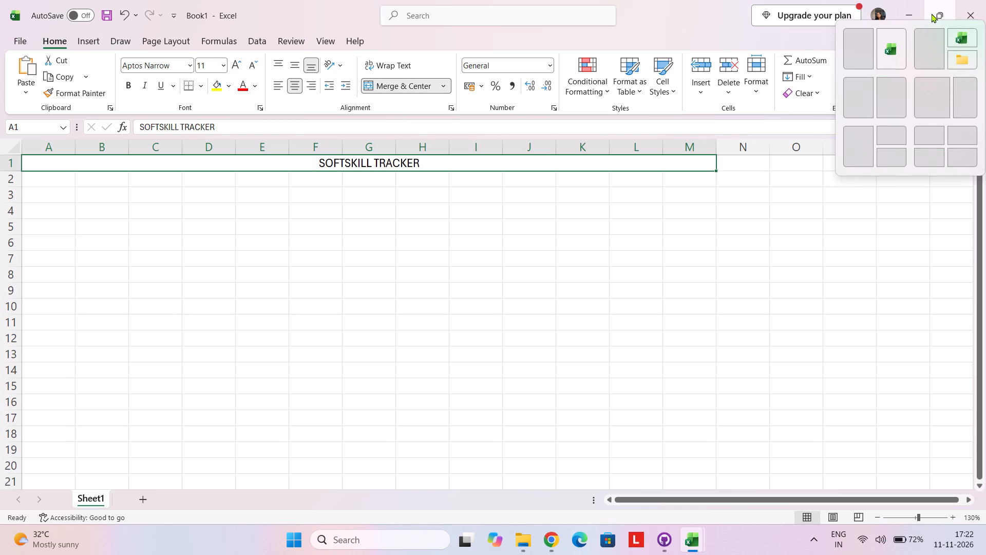
pyautogui.click(849, 103)
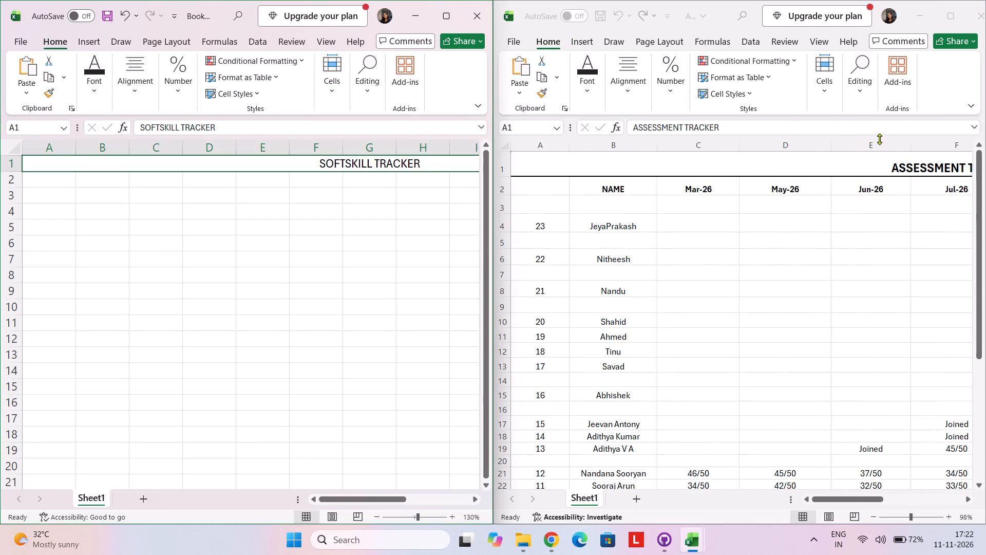
pyautogui.click(882, 159)
pyautogui.moveTo(893, 171); pyautogui.dragTo(899, 169)
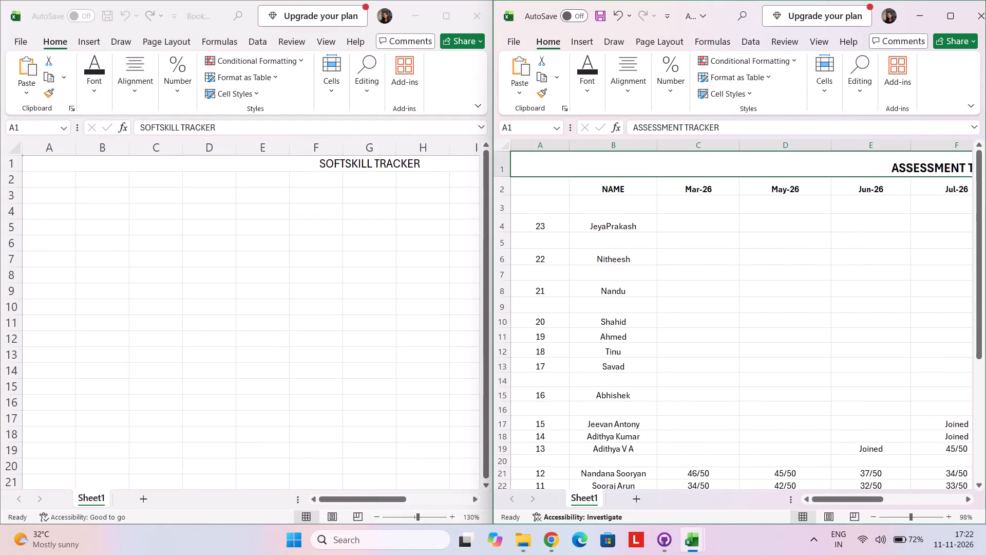
pyautogui.moveTo(899, 169); pyautogui.dragTo(925, 168)
pyautogui.doubleClick(925, 168)
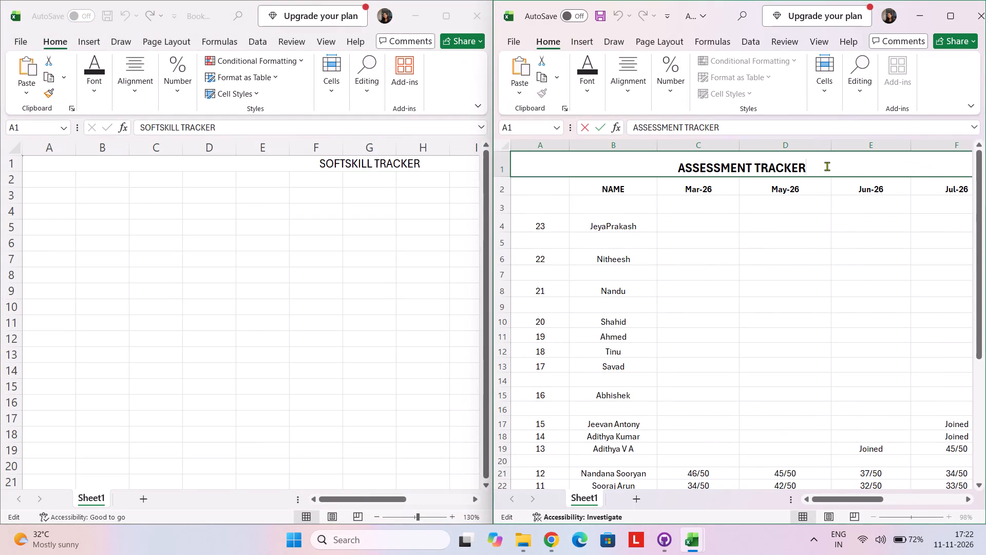
pyautogui.moveTo(827, 165); pyautogui.dragTo(722, 166)
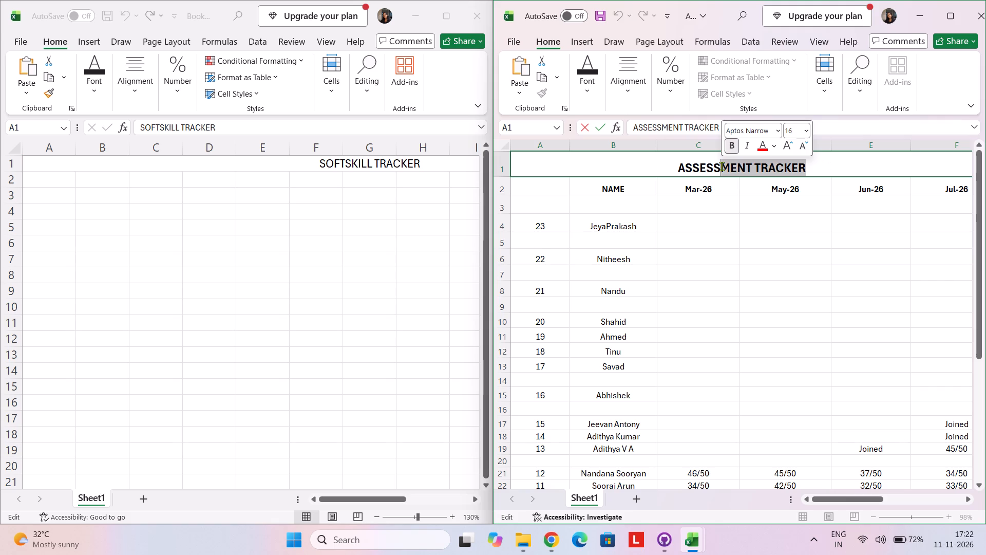
# Make the SOFTSKILL TRACKER title text bold in the Book1 workbook, with that workbook's window maximized.
pyautogui.moveTo(424, 166); pyautogui.dragTo(402, 168)
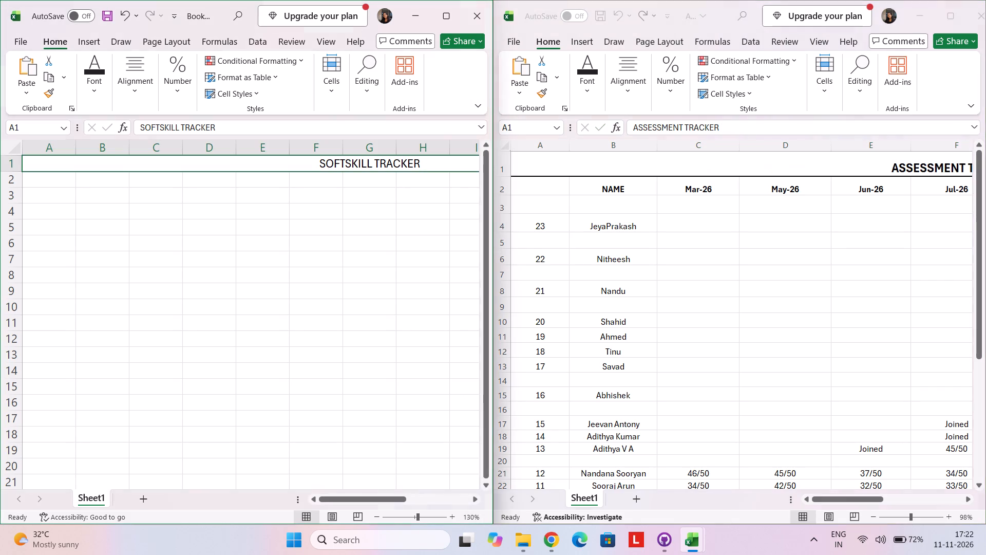
pyautogui.moveTo(402, 168); pyautogui.dragTo(341, 173)
pyautogui.doubleClick(317, 165)
pyautogui.moveTo(317, 165); pyautogui.dragTo(229, 162)
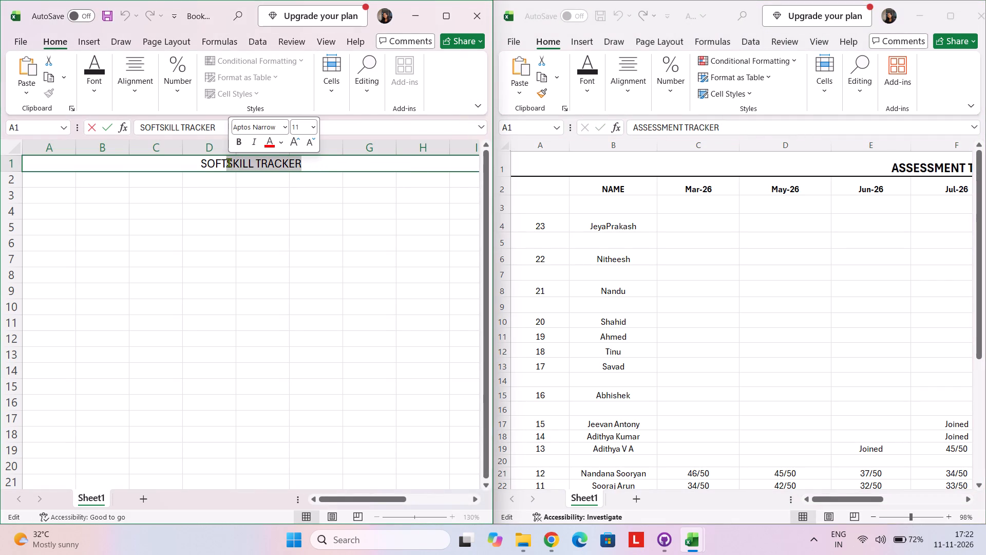
pyautogui.click(370, 167)
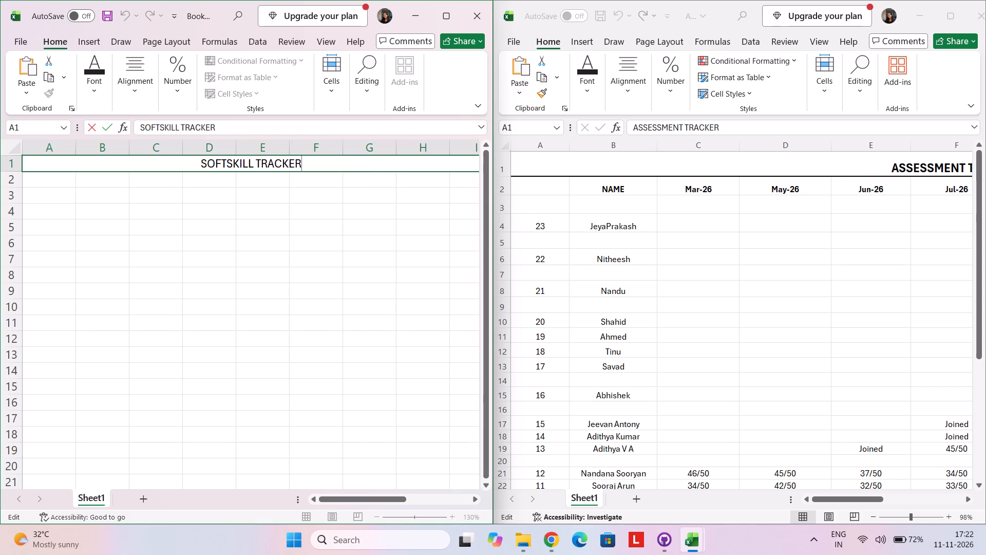
pyautogui.moveTo(316, 165); pyautogui.dragTo(191, 163)
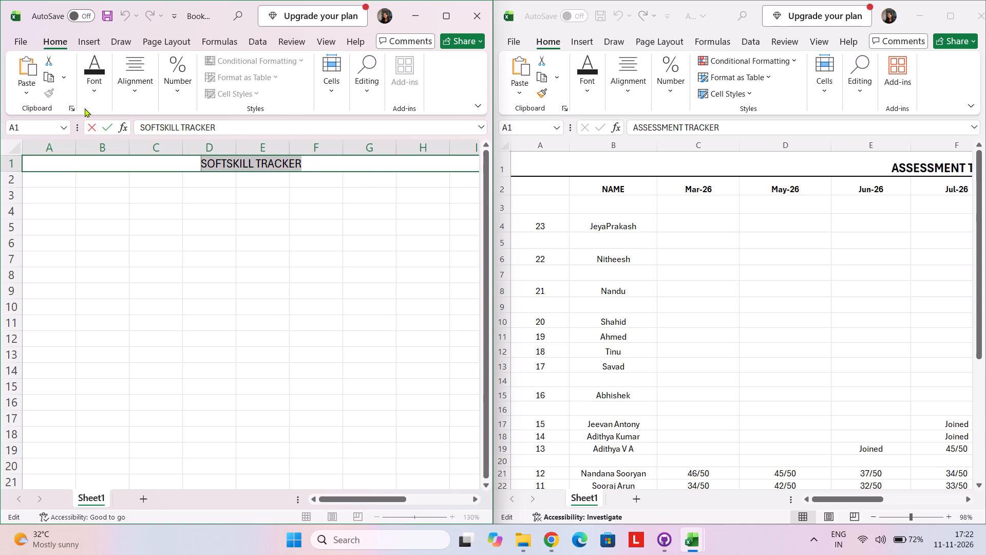
pyautogui.click(447, 17)
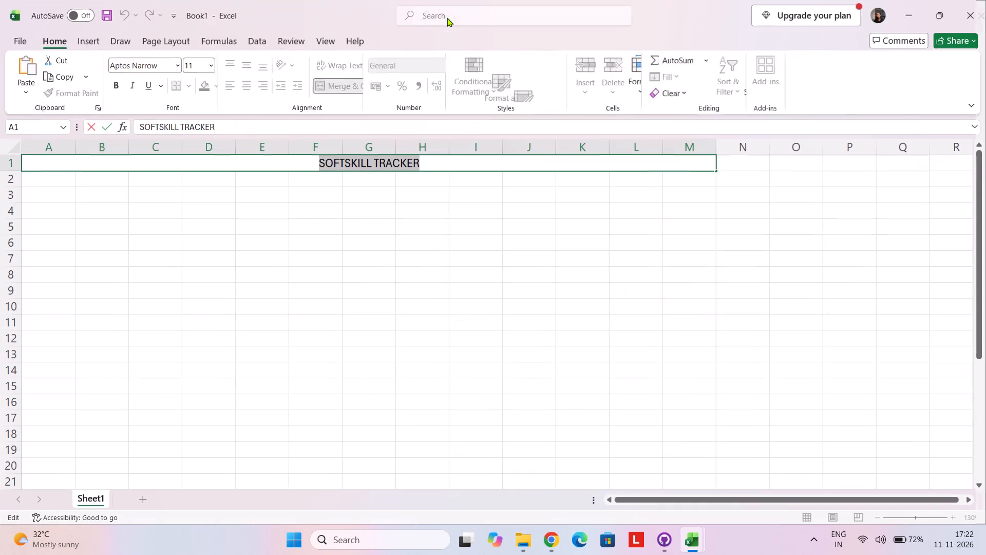
pyautogui.click(128, 84)
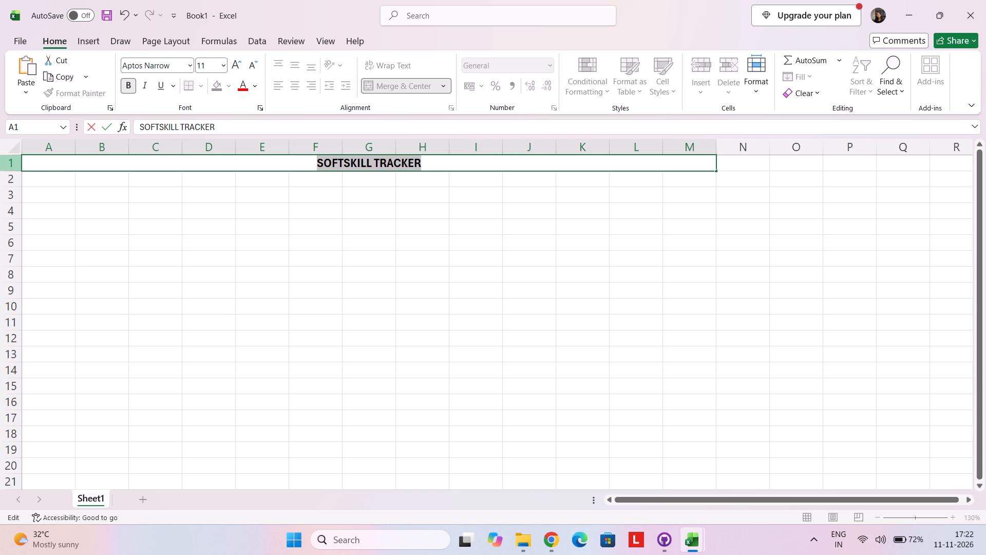
pyautogui.click(64, 195)
# Make title row 1 of the softskill tracker slightly taller.
pyautogui.moveTo(13, 169); pyautogui.dragTo(32, 176)
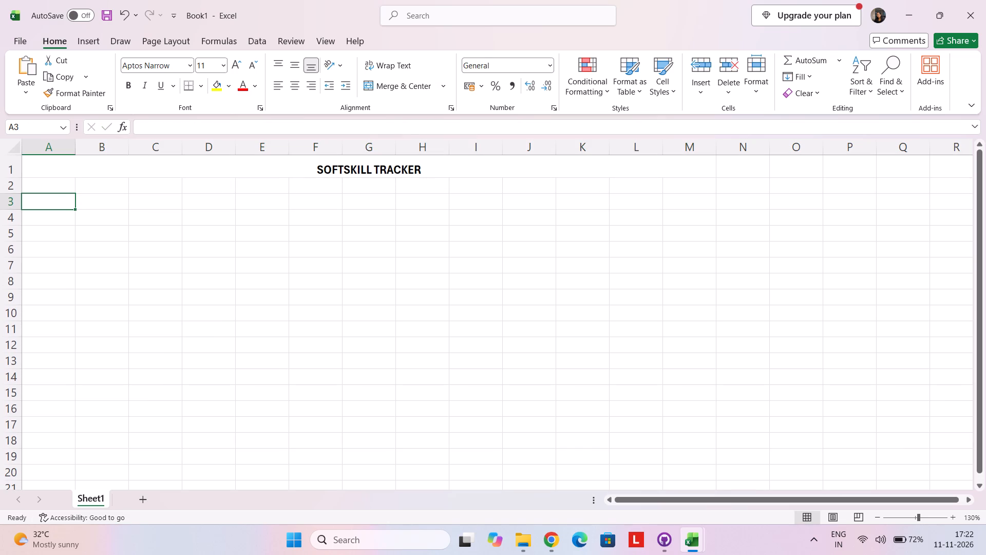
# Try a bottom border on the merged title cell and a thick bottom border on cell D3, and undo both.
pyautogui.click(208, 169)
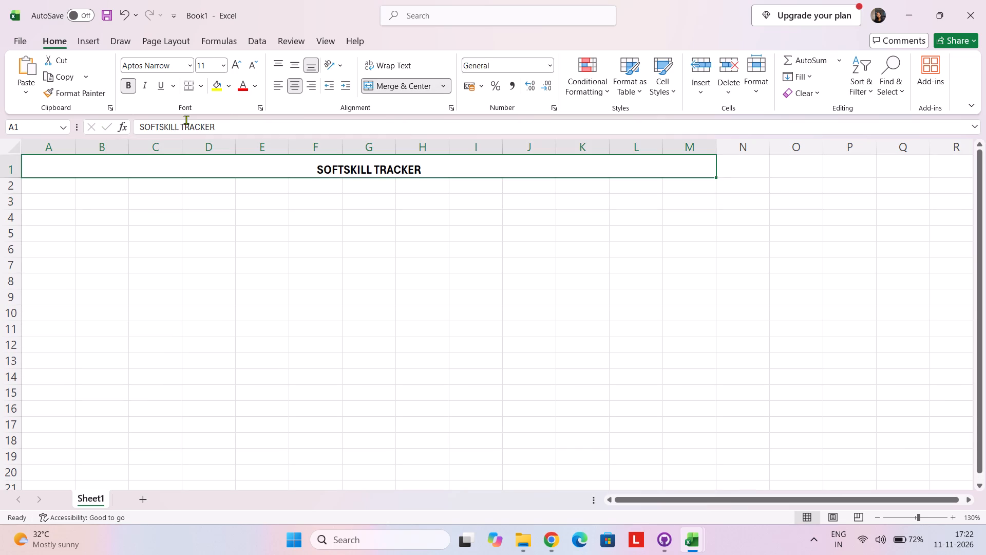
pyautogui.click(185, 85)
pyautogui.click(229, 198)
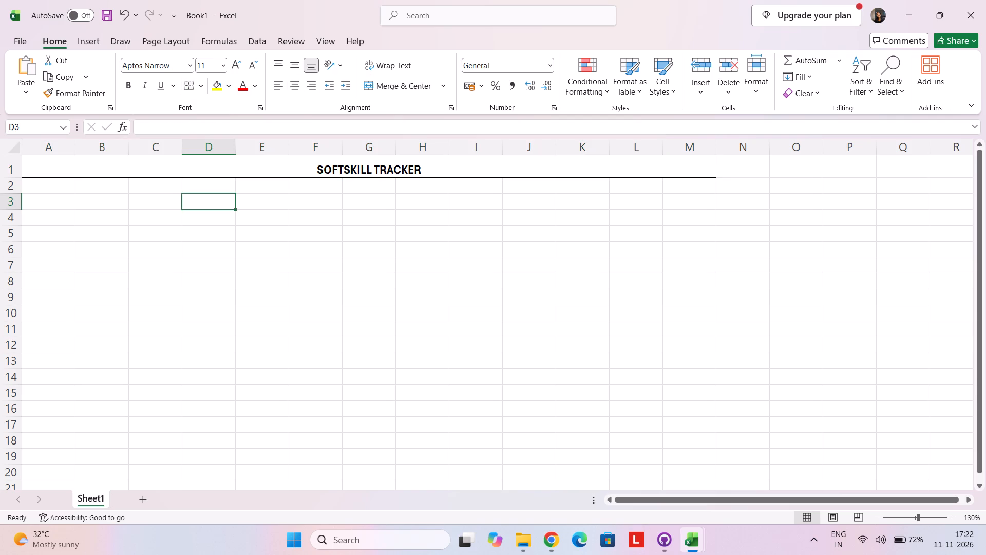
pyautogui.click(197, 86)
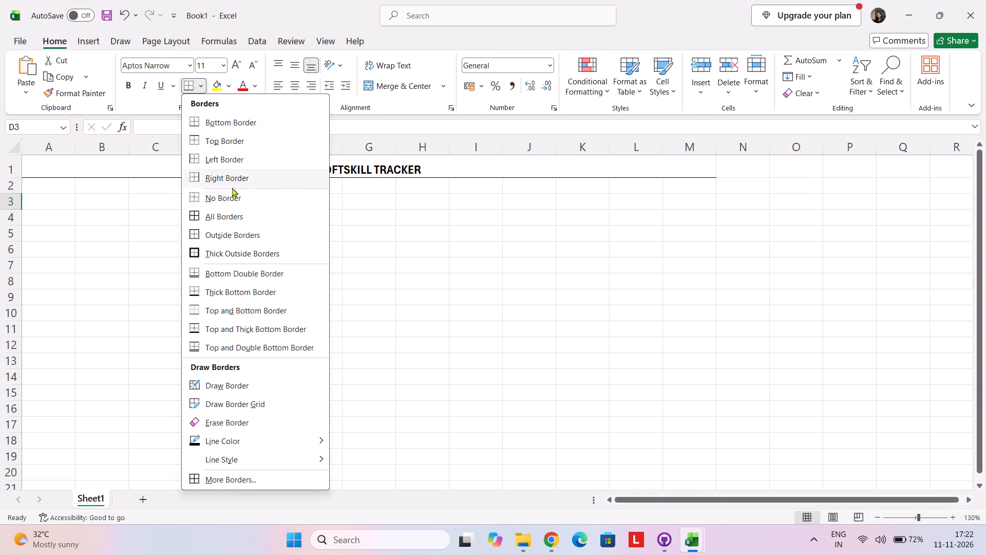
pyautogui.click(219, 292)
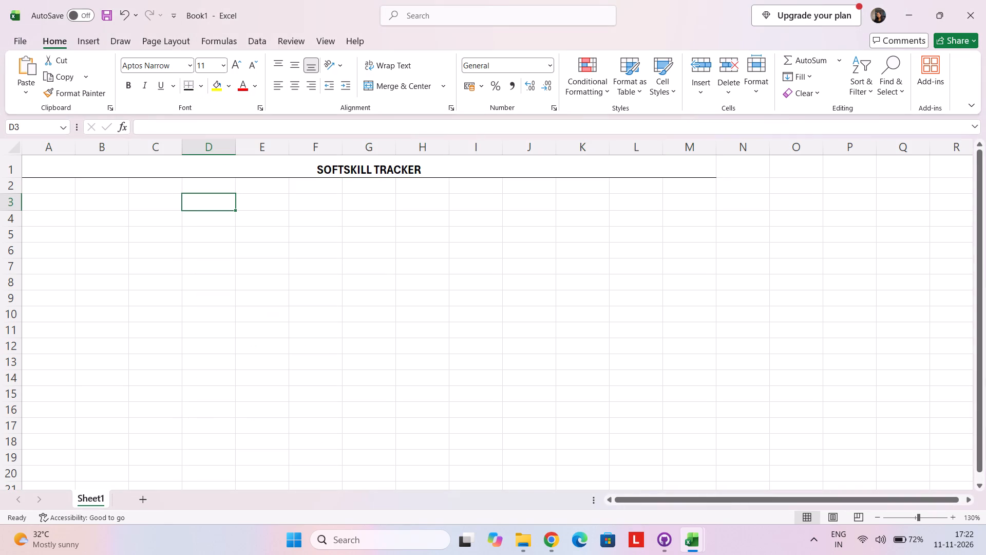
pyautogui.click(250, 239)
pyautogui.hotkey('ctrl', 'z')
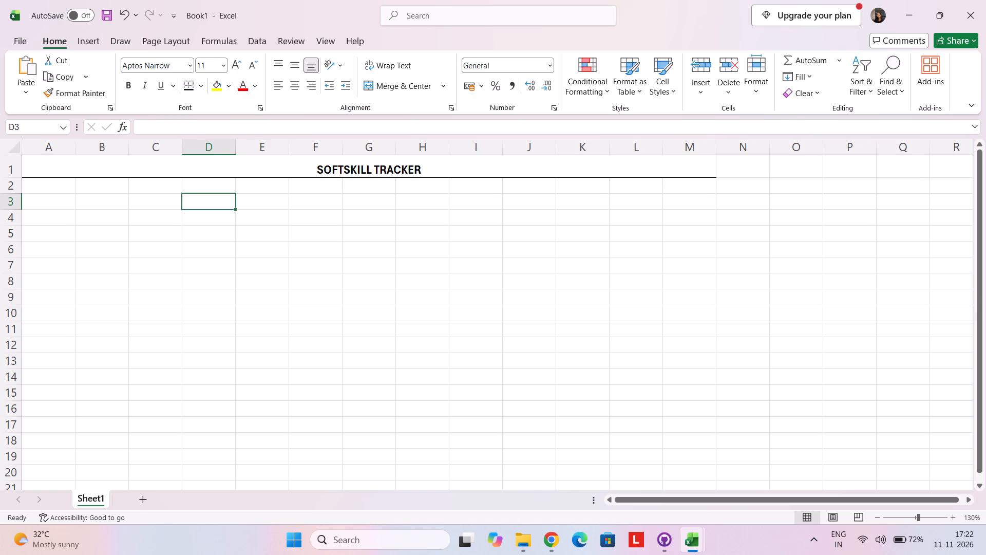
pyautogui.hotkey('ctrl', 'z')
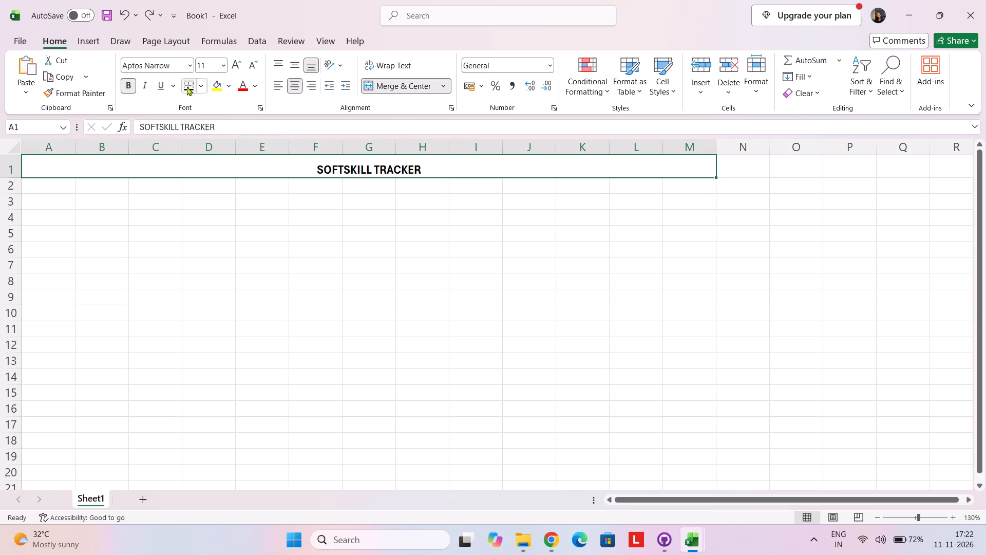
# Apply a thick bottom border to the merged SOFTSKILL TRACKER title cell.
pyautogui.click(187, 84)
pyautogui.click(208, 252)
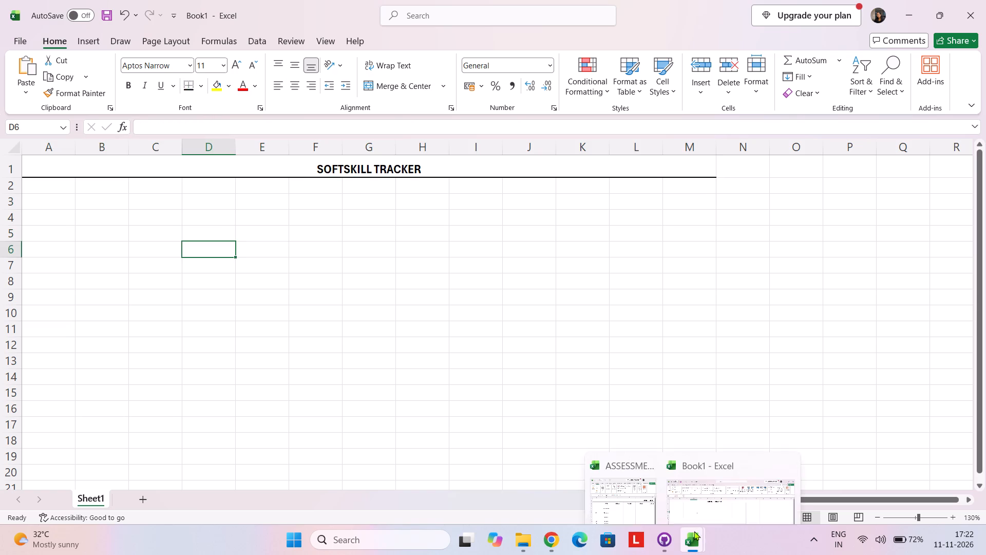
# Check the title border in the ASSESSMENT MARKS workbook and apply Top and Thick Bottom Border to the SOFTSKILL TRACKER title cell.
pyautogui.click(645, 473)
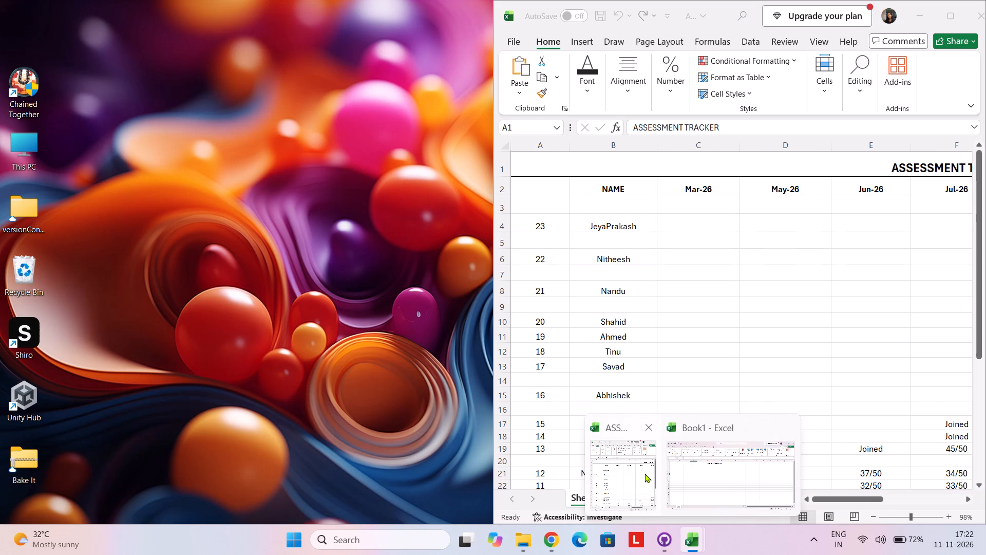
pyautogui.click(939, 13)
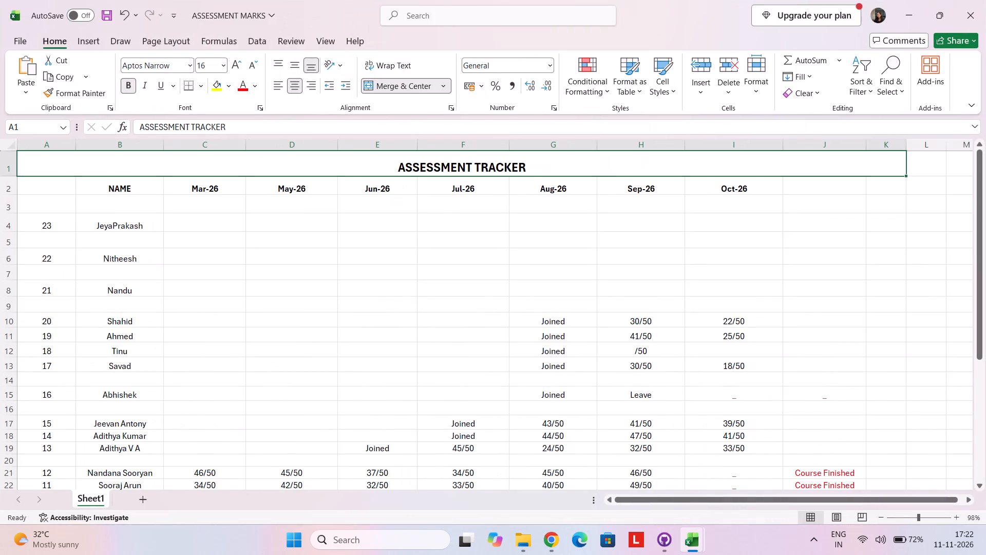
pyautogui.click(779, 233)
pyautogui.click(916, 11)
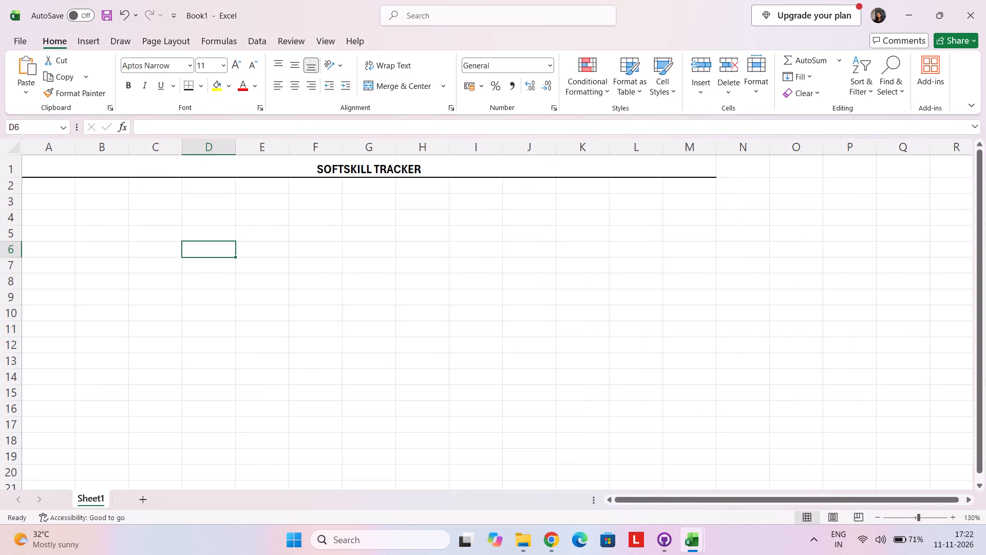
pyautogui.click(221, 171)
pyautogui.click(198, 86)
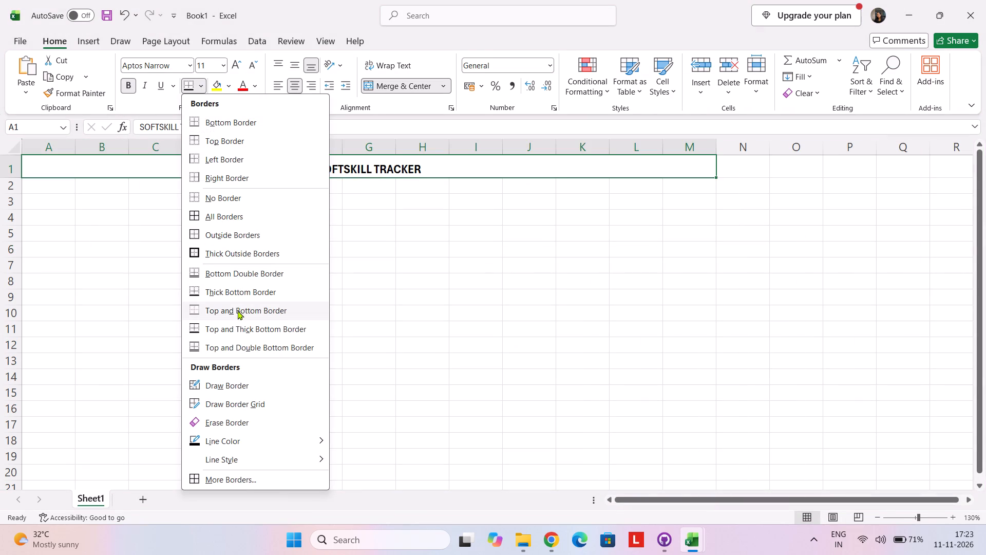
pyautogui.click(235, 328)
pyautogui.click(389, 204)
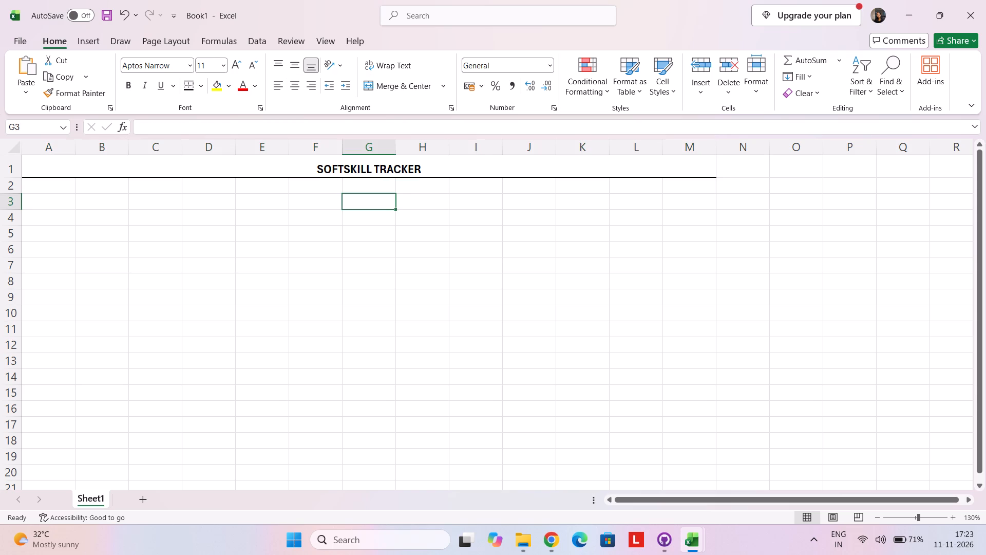
# Apply Thick Outside Borders to the merged SOFTSKILL TRACKER title cell A1:M1.
pyautogui.click(296, 161)
pyautogui.click(200, 87)
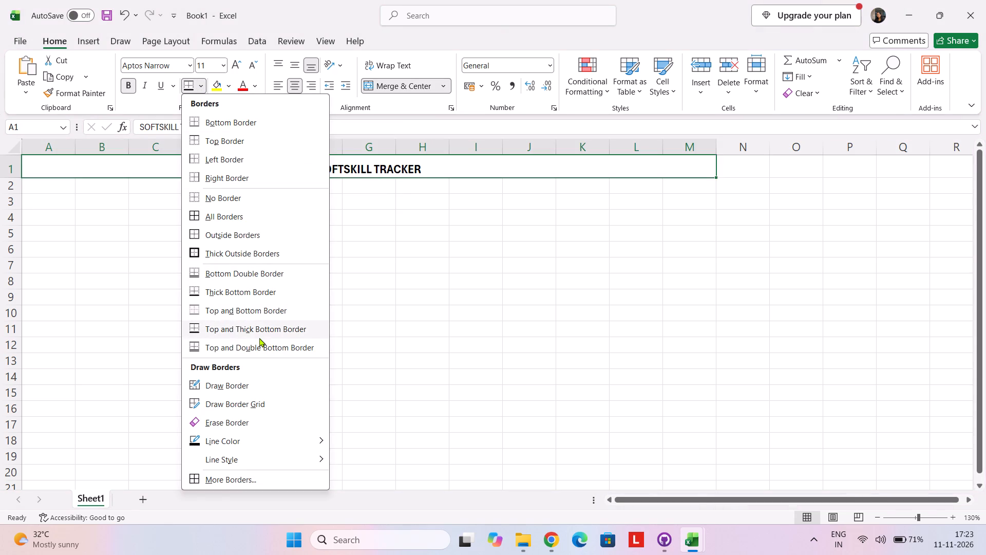
pyautogui.click(257, 256)
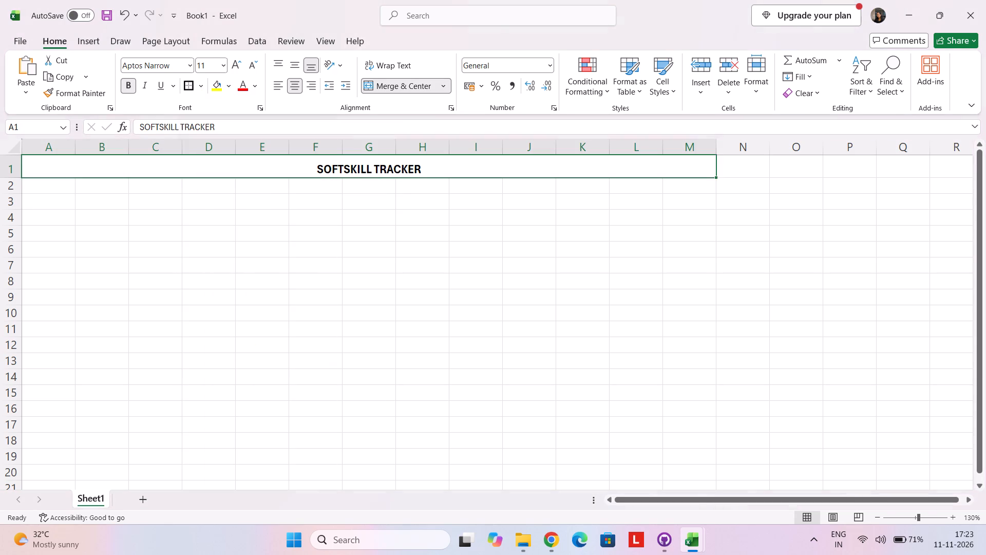
pyautogui.click(396, 235)
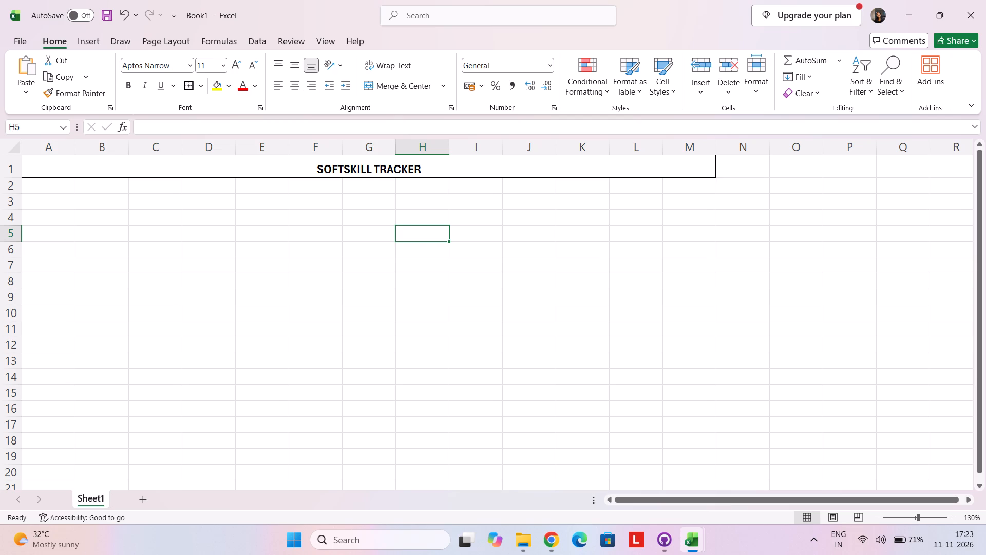
pyautogui.hscroll(1, 396, 235)
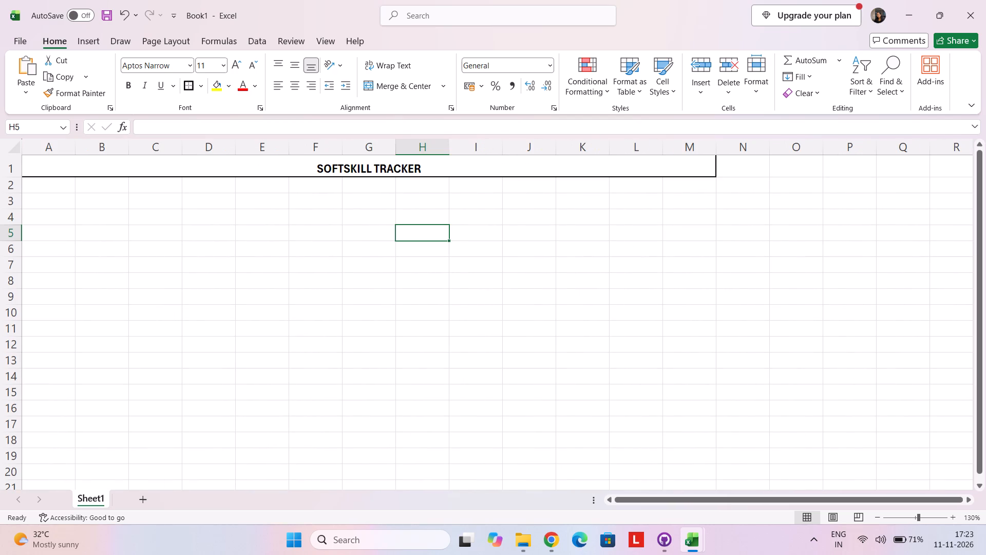
# Select cell B2 in the row directly below the SOFTSKILL TRACKER title.
pyautogui.click(58, 186)
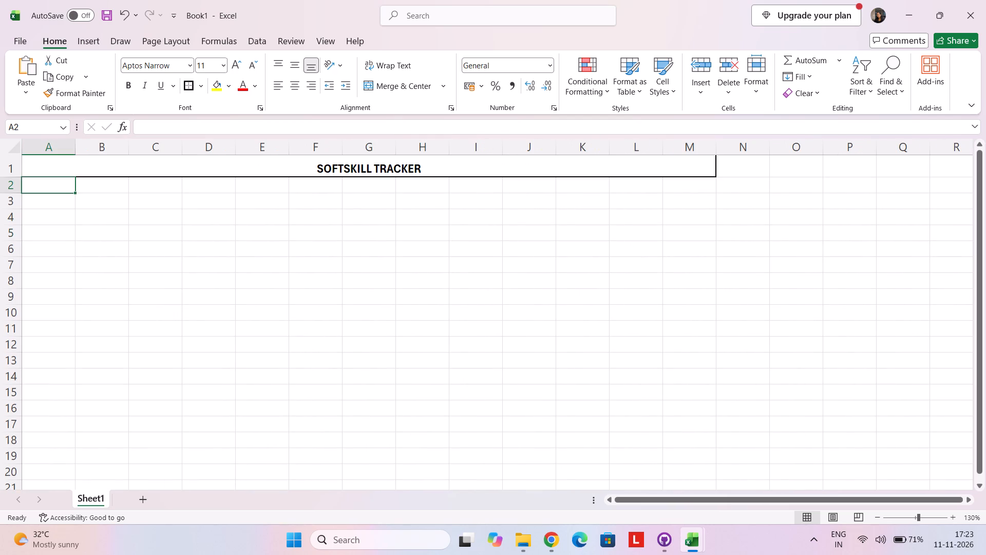
pyautogui.click(118, 191)
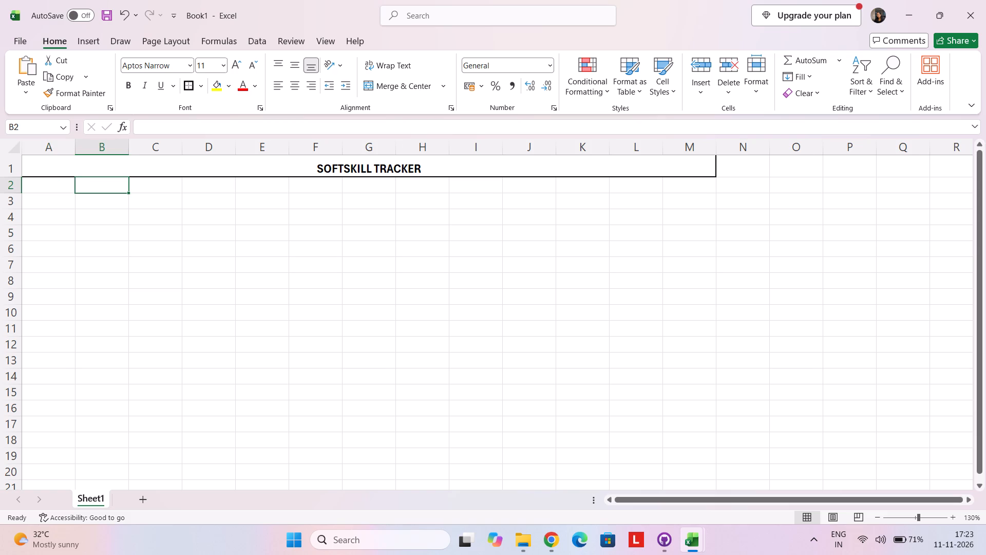
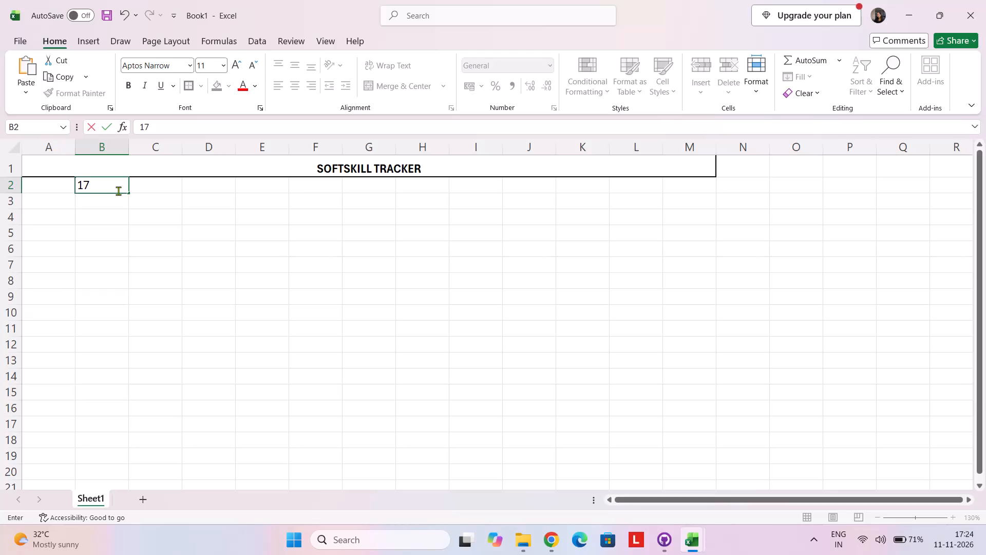
# Complete the date 17 OCT in cell B2 below the SOFTSKILL TRACKER title.
pyautogui.write('OCT')
pyautogui.click(106, 214)
# Copy the names of students 13 to 15 from the ASSESSMENT MARKS workbook into A4:A6 of the softskill tracker.
pyautogui.click(44, 224)
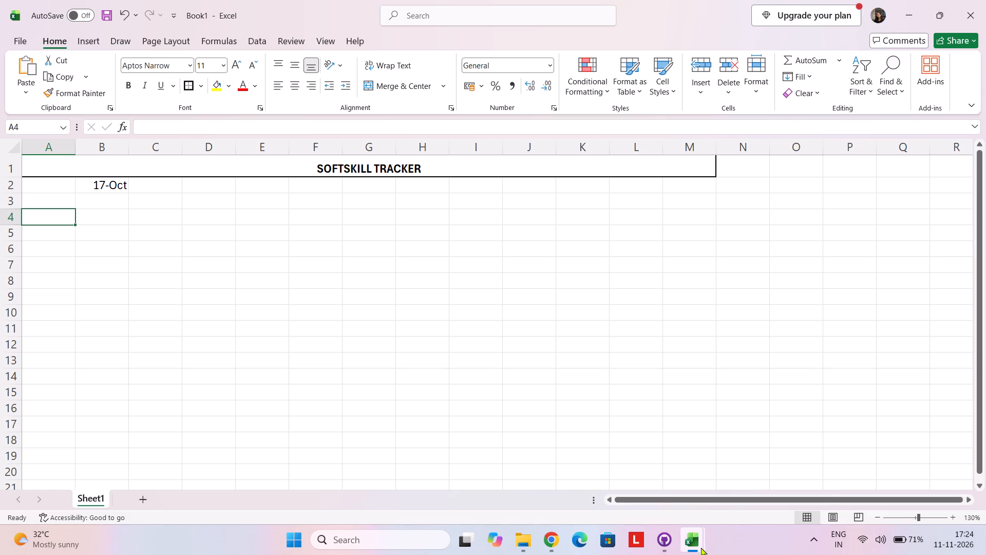
pyautogui.click(659, 509)
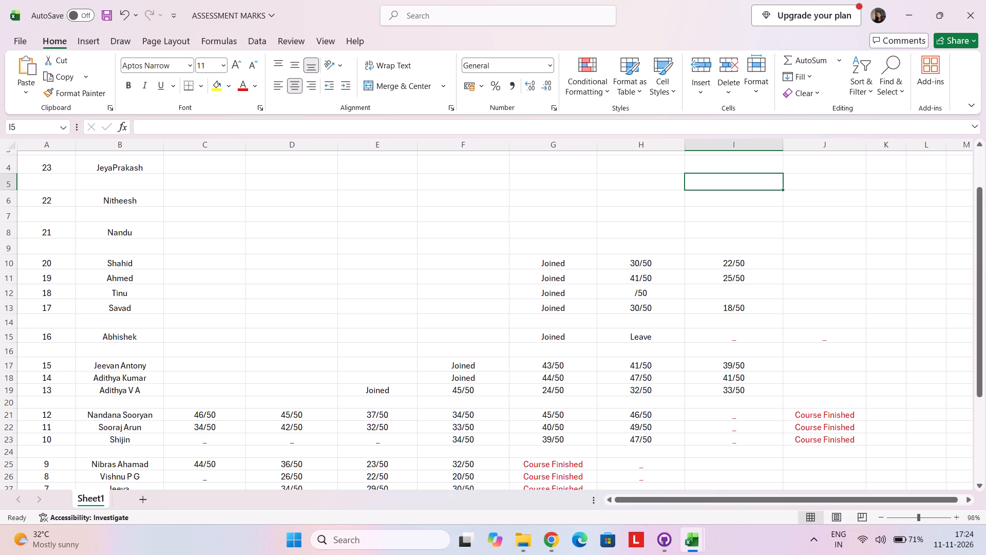
pyautogui.moveTo(85, 391); pyautogui.dragTo(88, 380)
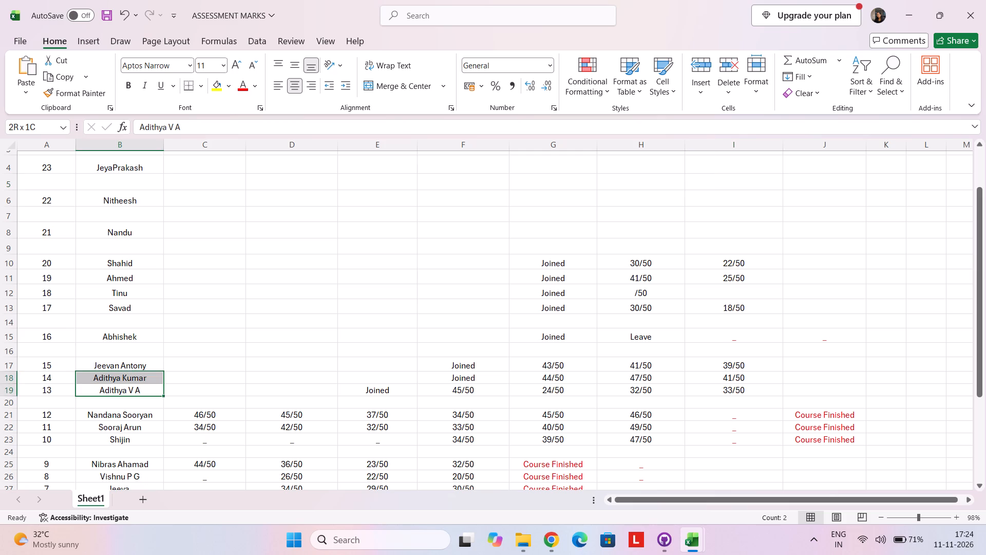
pyautogui.moveTo(88, 380); pyautogui.dragTo(92, 367)
pyautogui.hotkey('ctrl', 'c')
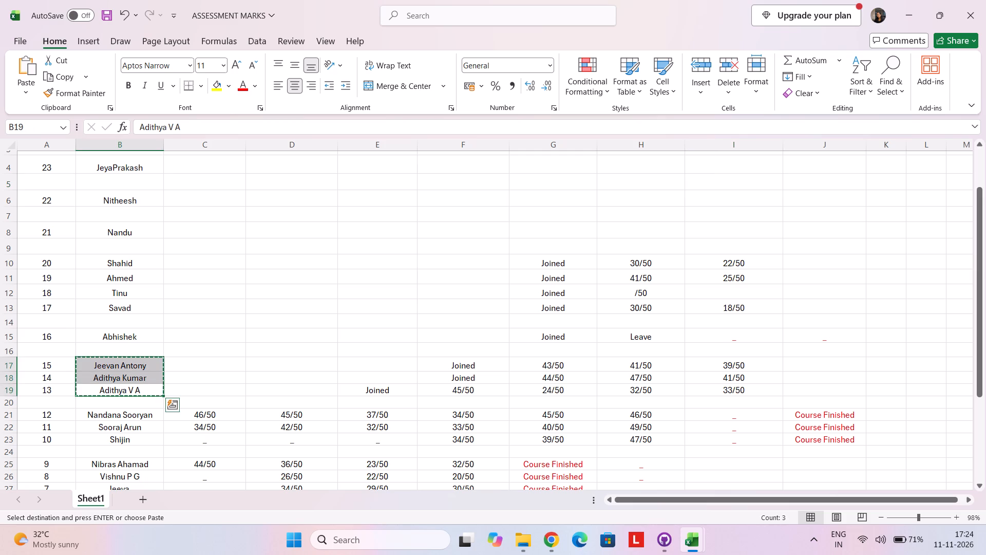
pyautogui.click(244, 347)
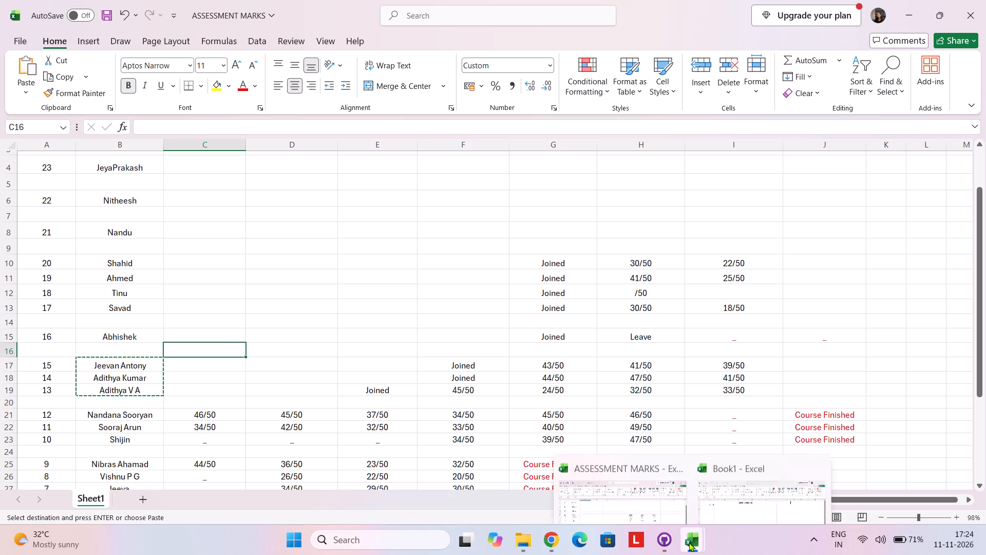
pyautogui.click(715, 457)
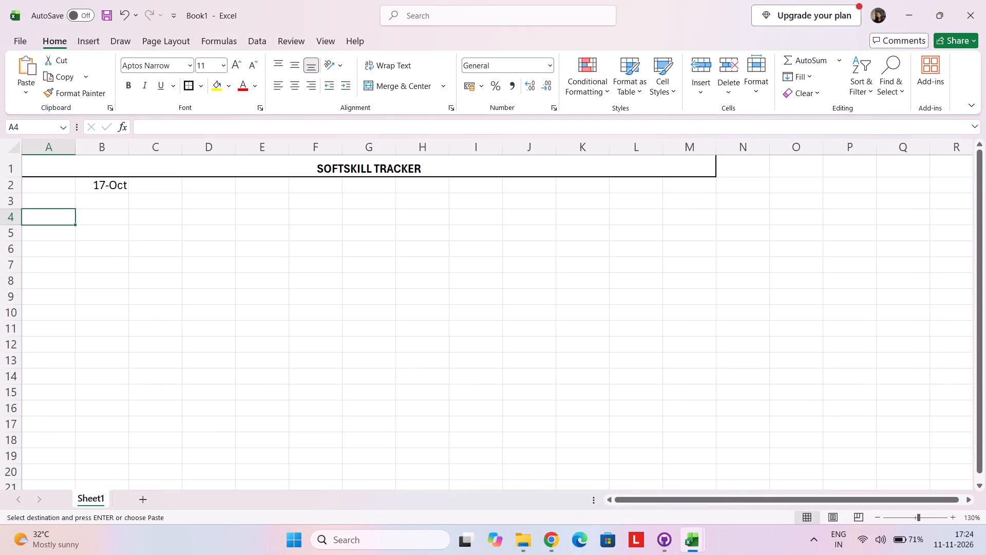
pyautogui.hotkey('ctrl', 'v')
pyautogui.click(136, 265)
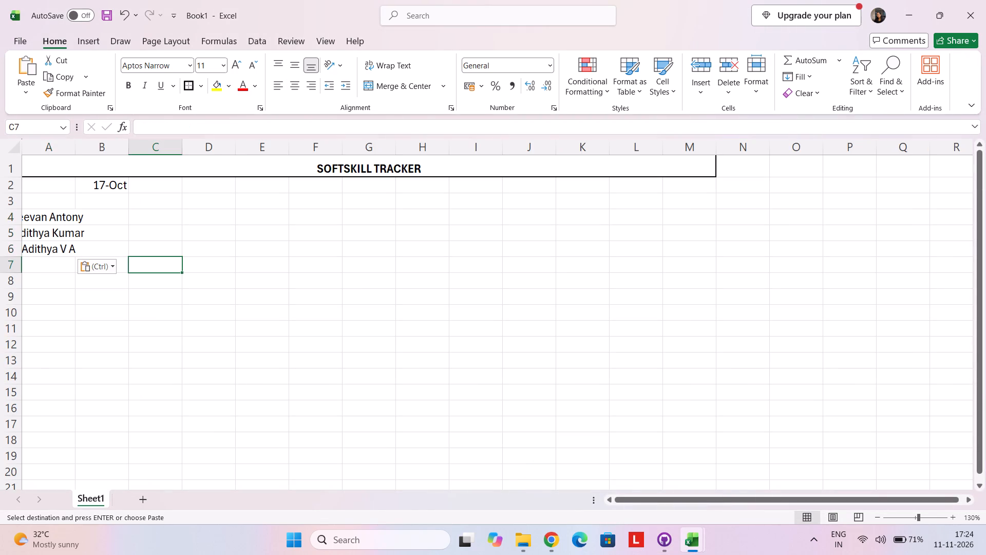
# Widen column A to fit the student names and widen column B slightly.
pyautogui.moveTo(73, 145); pyautogui.dragTo(104, 153)
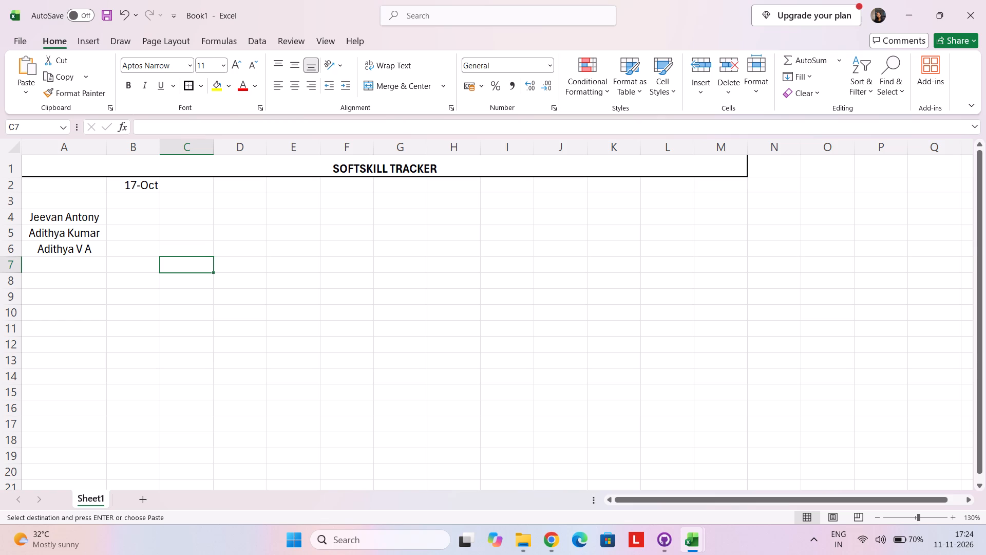
pyautogui.moveTo(158, 150); pyautogui.dragTo(162, 152)
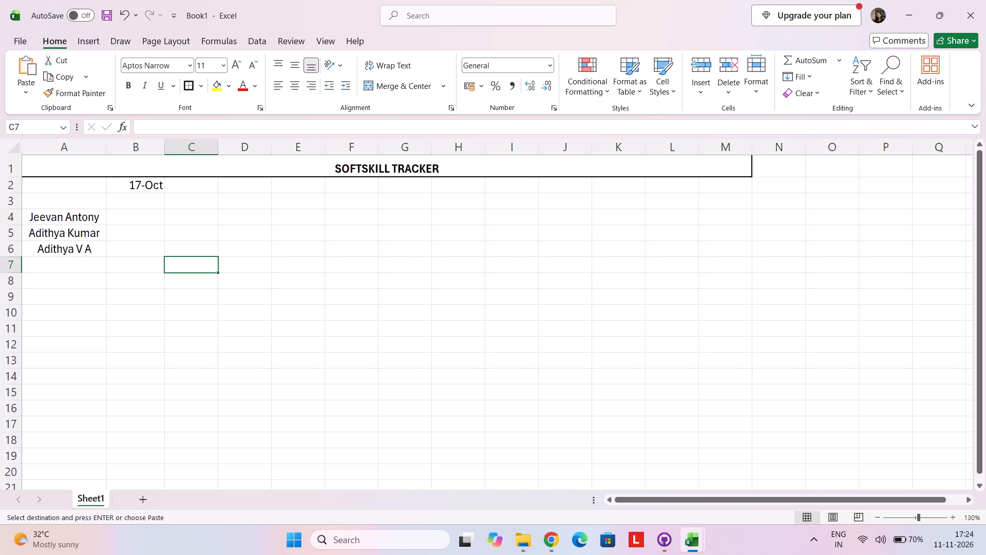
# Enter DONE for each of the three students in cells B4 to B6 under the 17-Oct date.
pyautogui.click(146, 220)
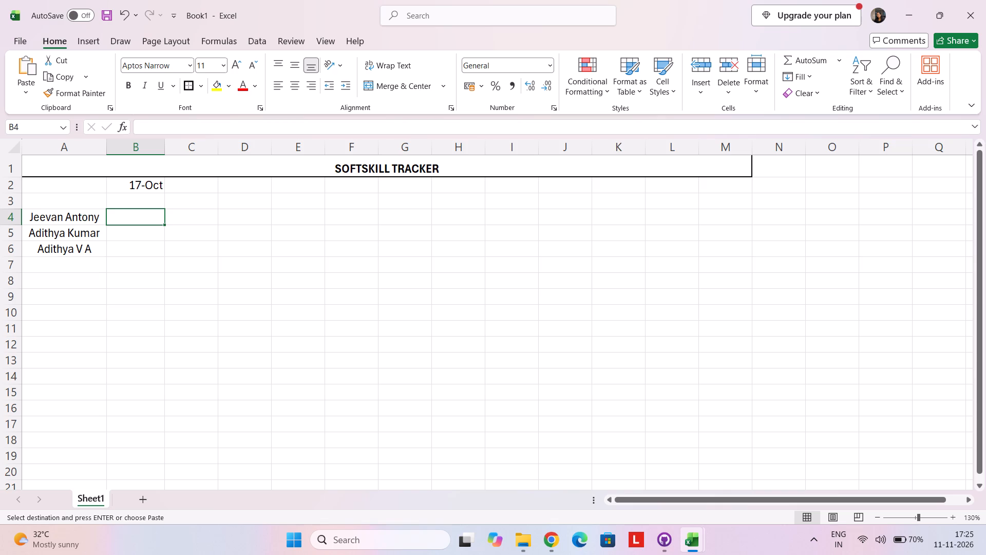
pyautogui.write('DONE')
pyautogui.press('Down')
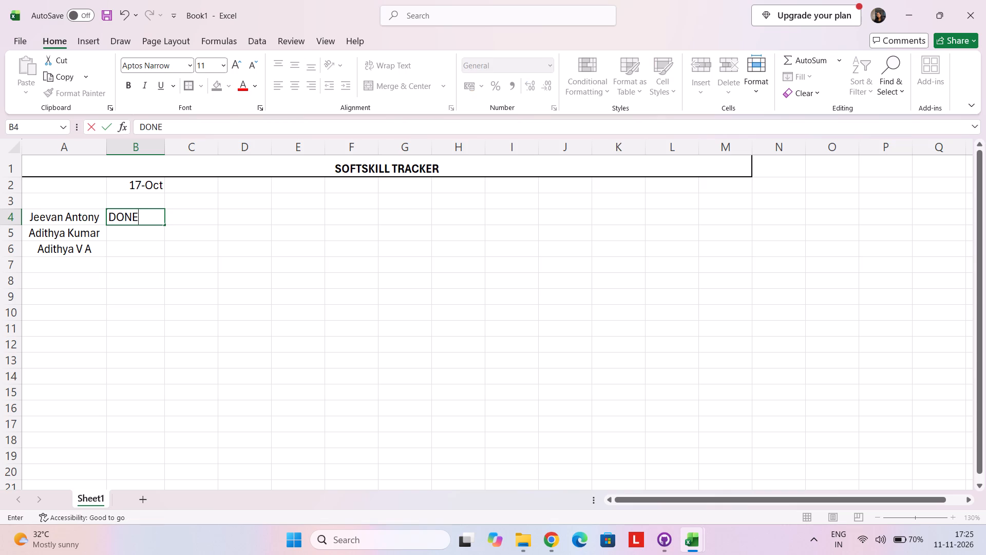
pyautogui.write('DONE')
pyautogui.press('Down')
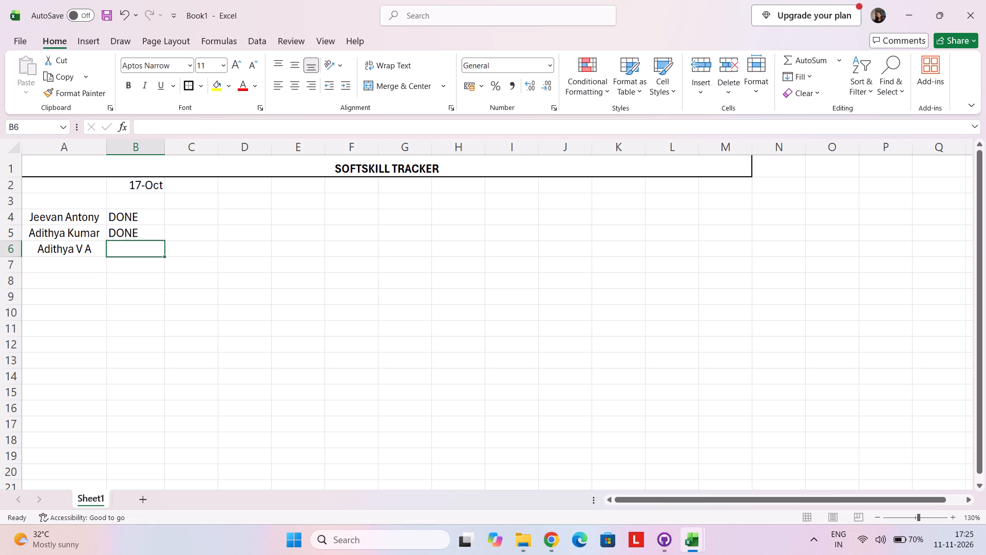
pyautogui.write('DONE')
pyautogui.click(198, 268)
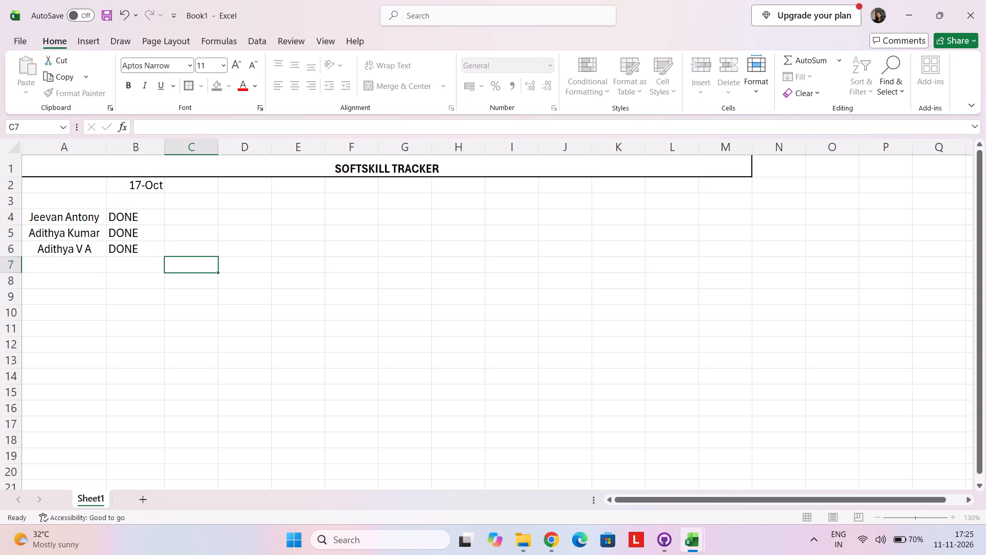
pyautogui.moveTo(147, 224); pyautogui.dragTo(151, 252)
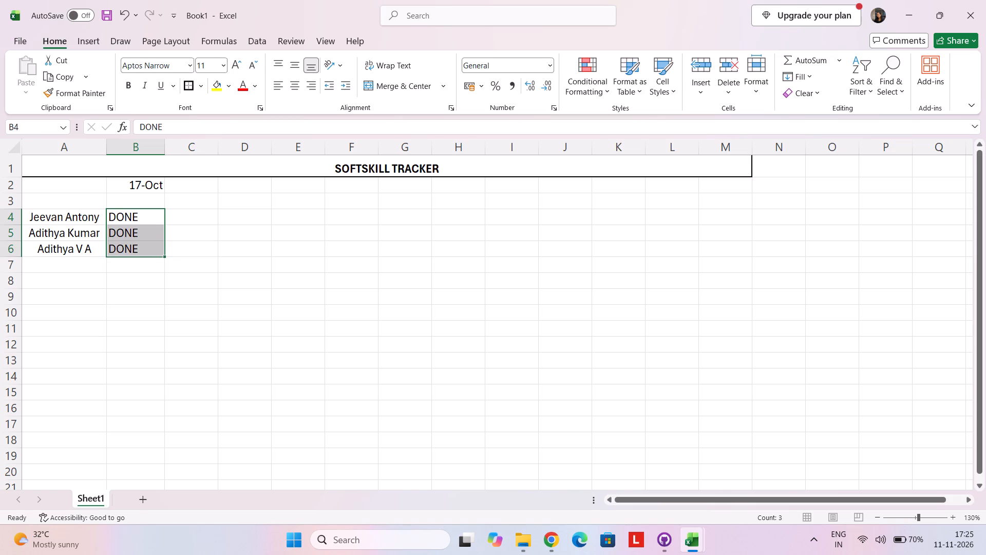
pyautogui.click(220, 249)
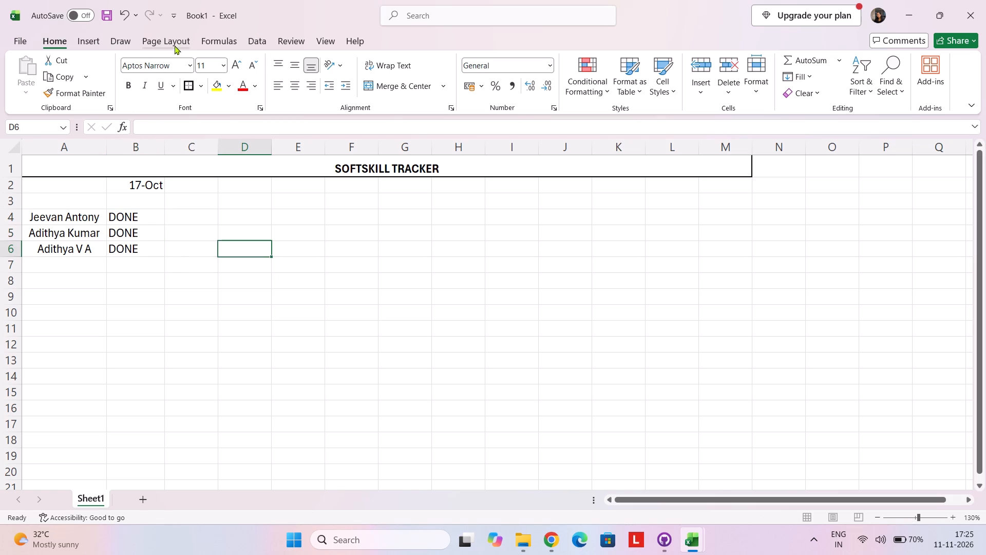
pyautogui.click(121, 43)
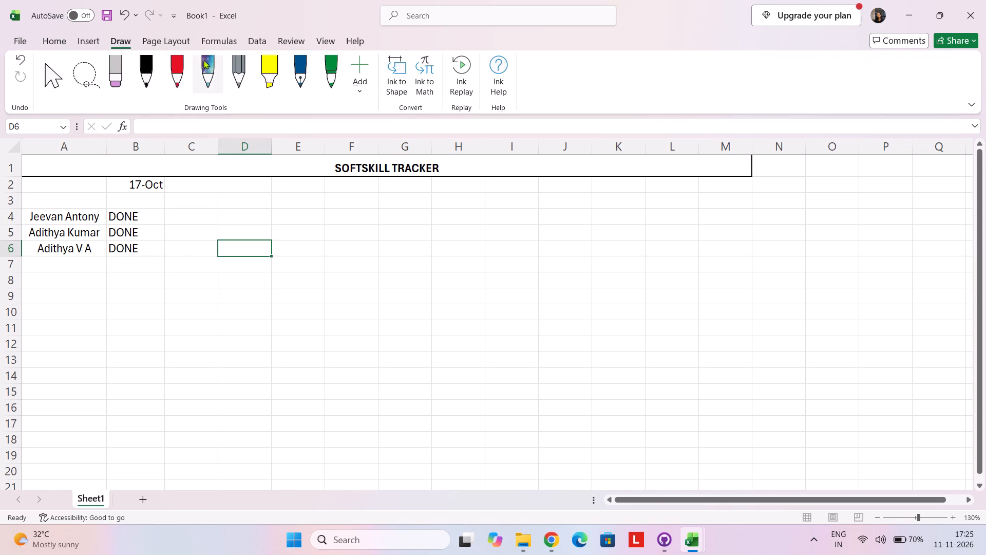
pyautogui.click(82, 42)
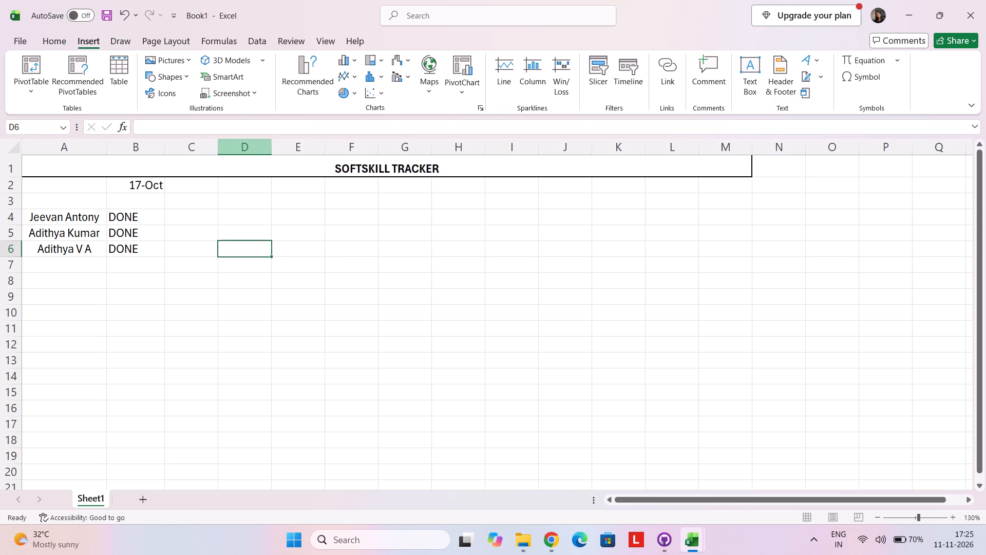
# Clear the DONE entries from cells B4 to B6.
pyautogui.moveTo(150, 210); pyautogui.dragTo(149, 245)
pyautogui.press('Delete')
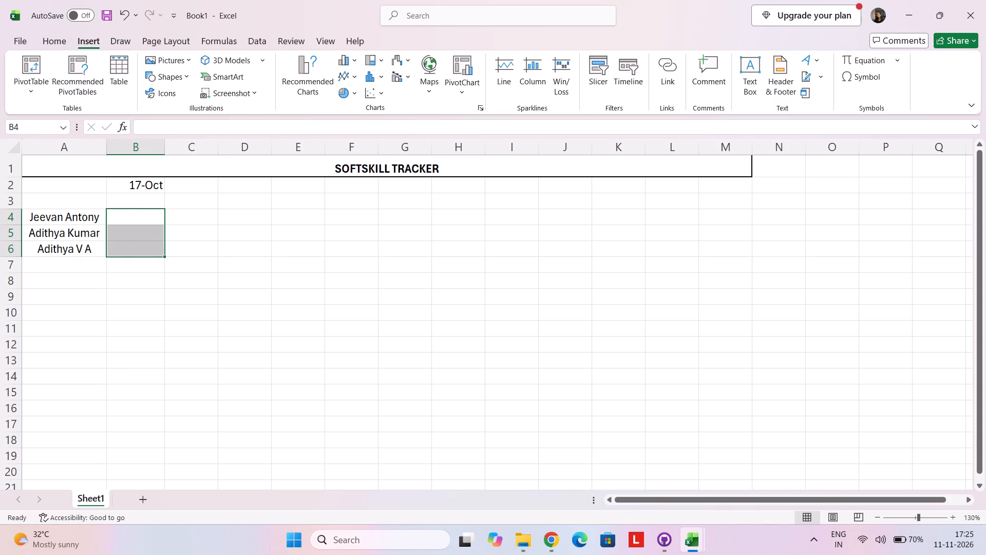
# With cell B4 selected, look through all categories of the Shapes gallery for a tick mark.
pyautogui.click(153, 222)
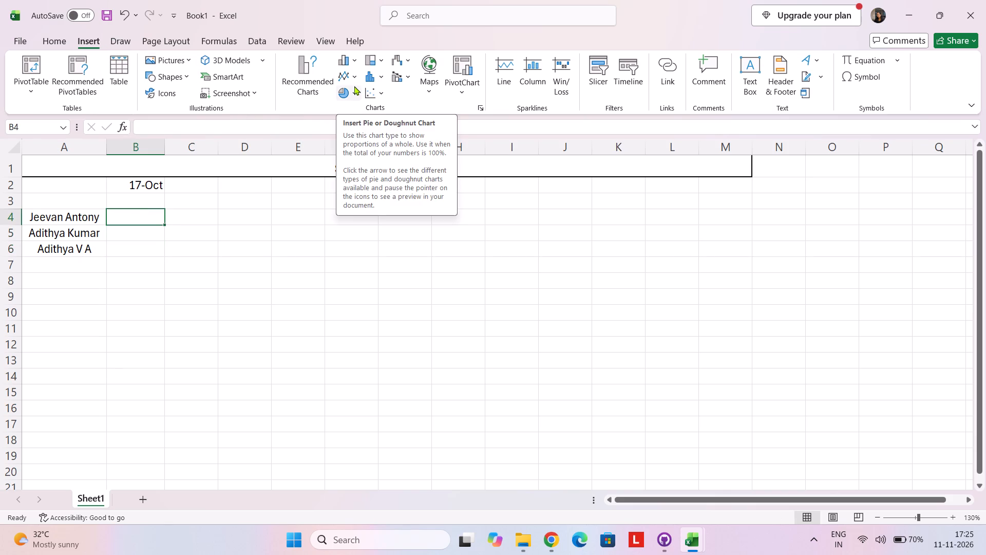
pyautogui.click(175, 78)
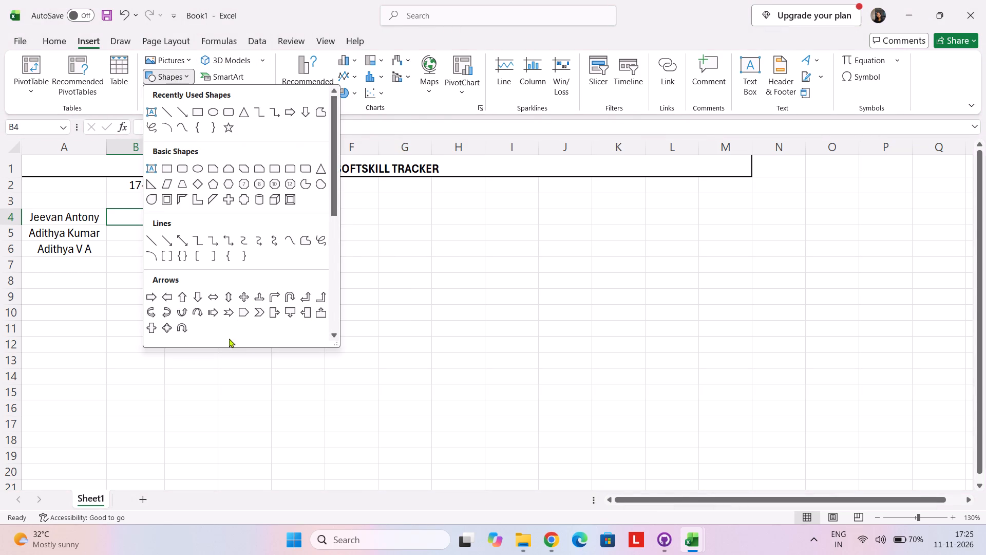
pyautogui.moveTo(334, 185); pyautogui.dragTo(344, 216)
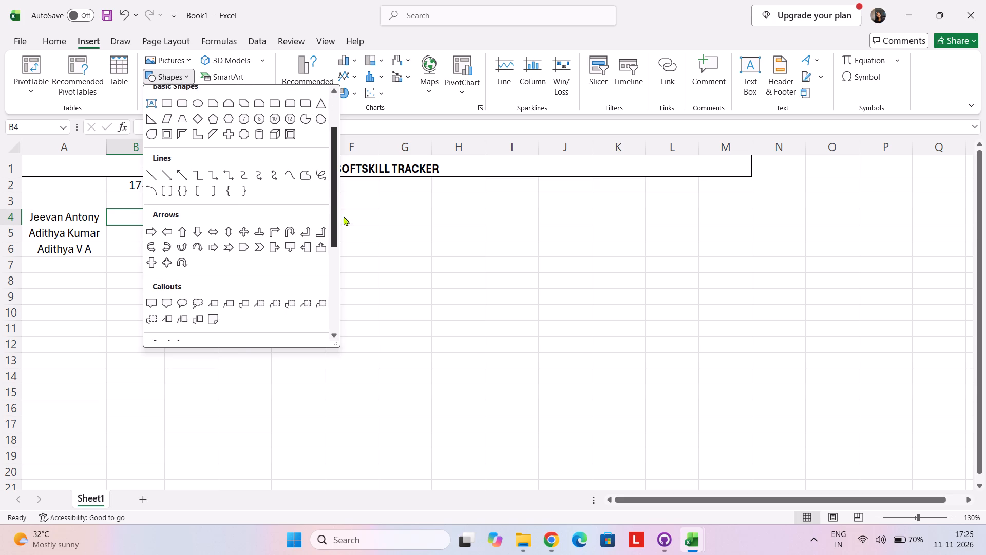
pyautogui.moveTo(344, 216); pyautogui.dragTo(346, 292)
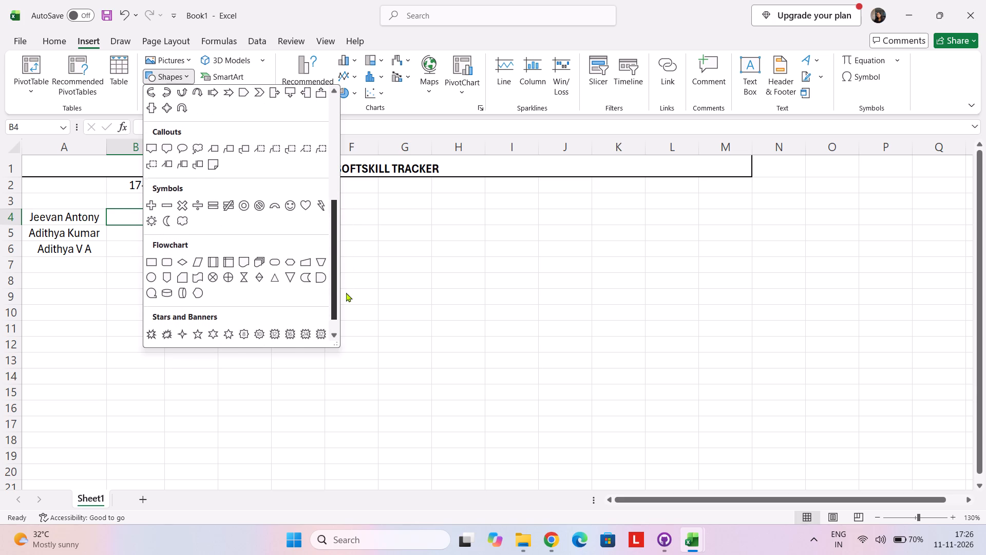
pyautogui.moveTo(346, 292); pyautogui.dragTo(378, 107)
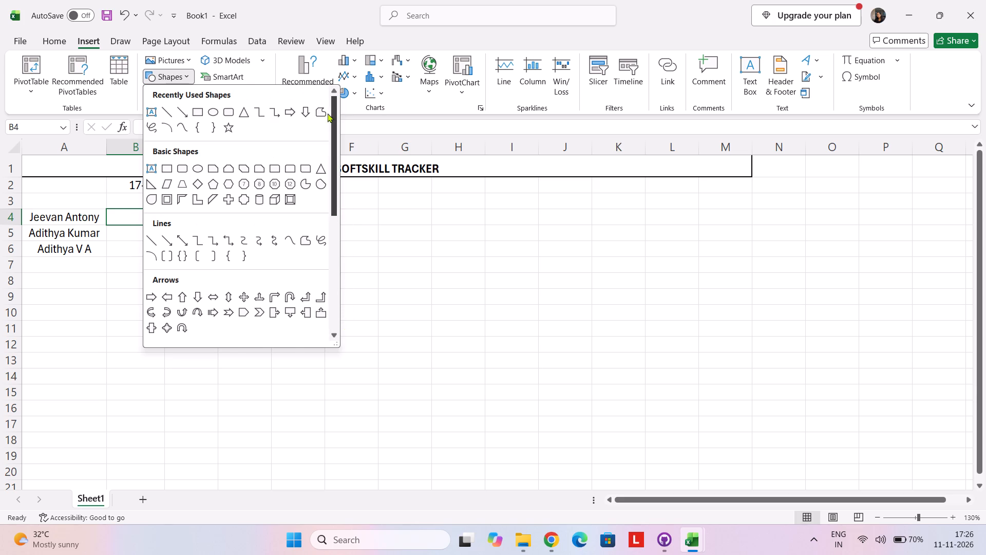
pyautogui.press('t')
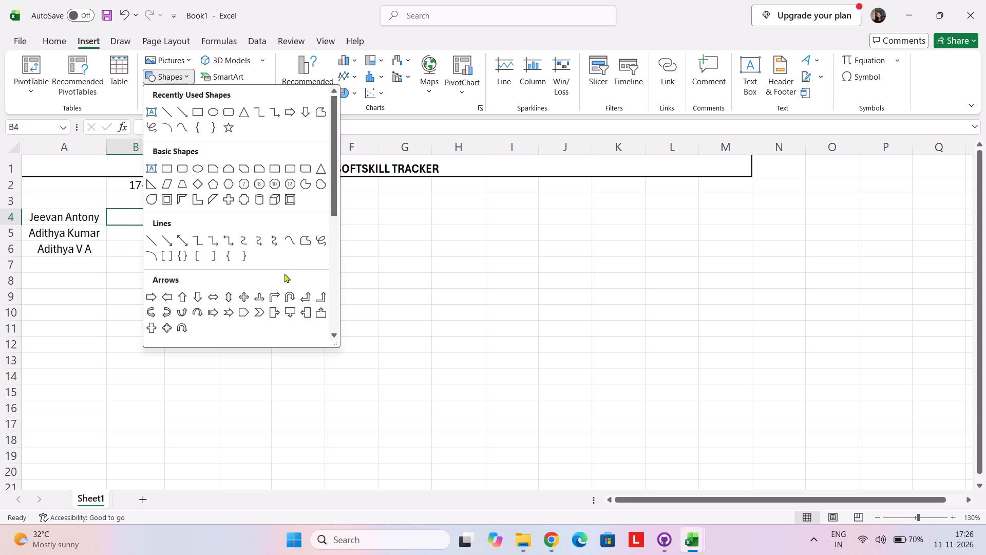
pyautogui.scroll(-1, 285, 273)
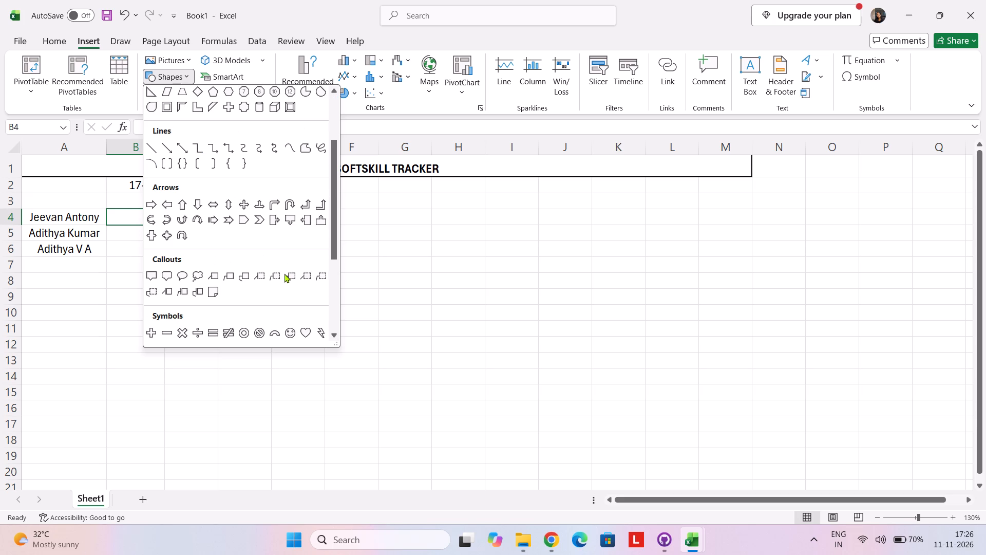
pyautogui.scroll(-2, 285, 273)
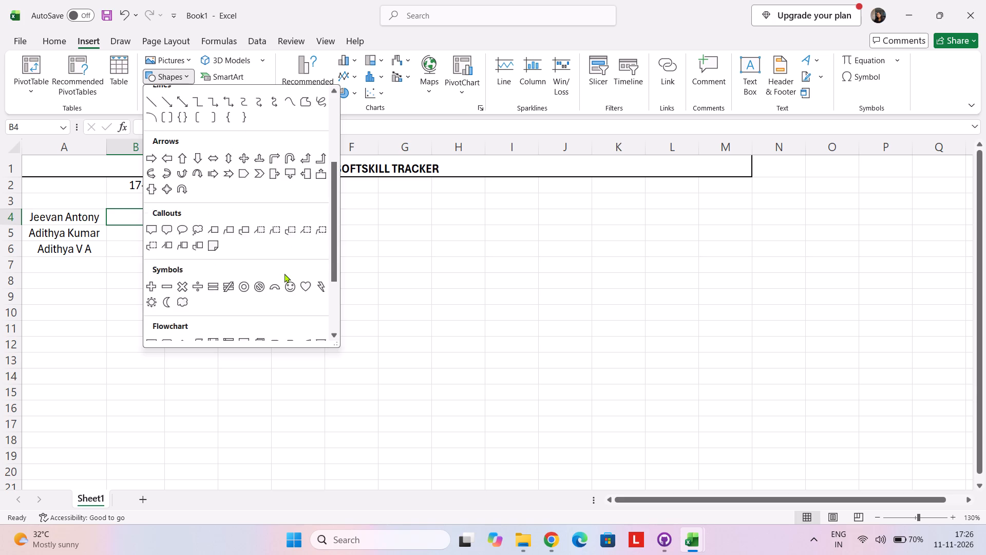
pyautogui.scroll(-1, 285, 273)
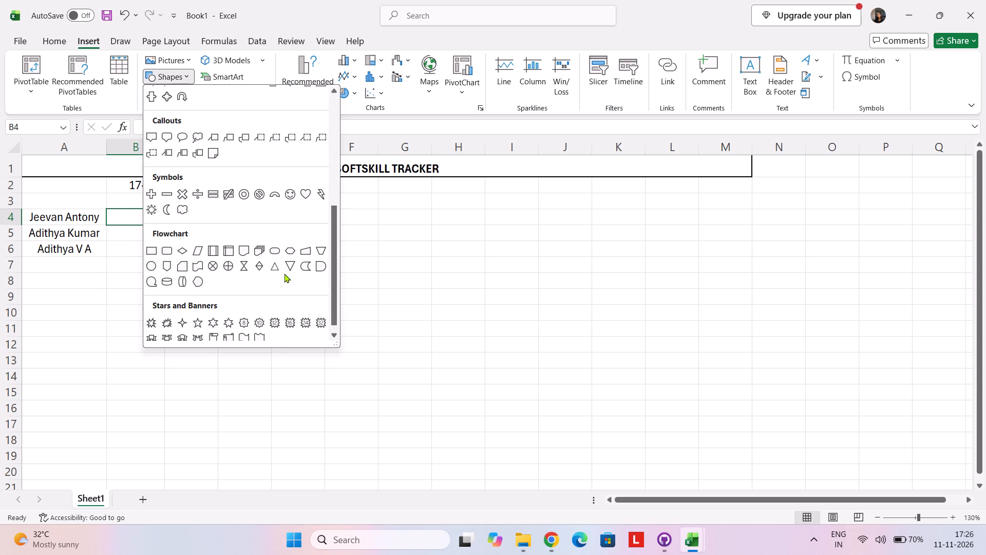
pyautogui.scroll(-2, 285, 273)
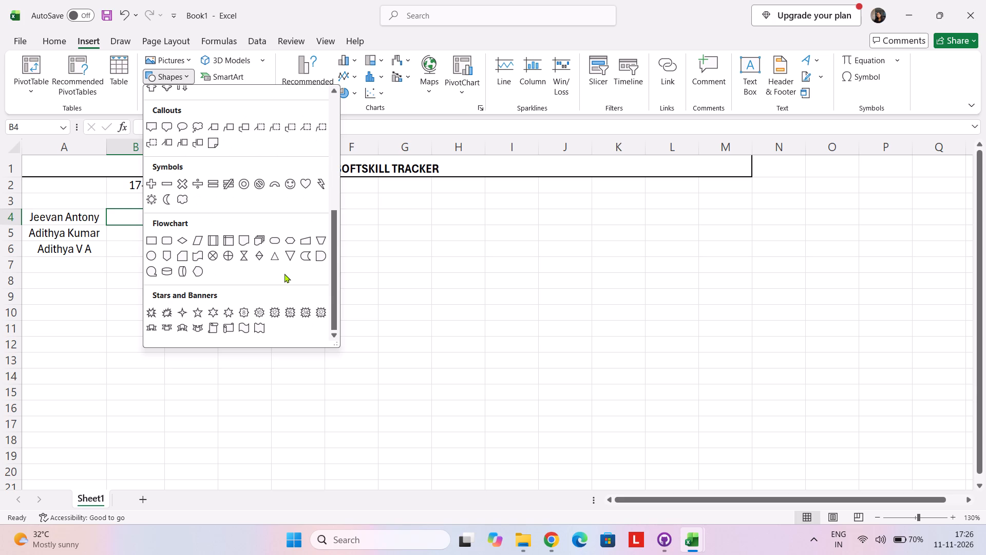
pyautogui.scroll(-1, 285, 273)
pyautogui.scroll(9, 285, 273)
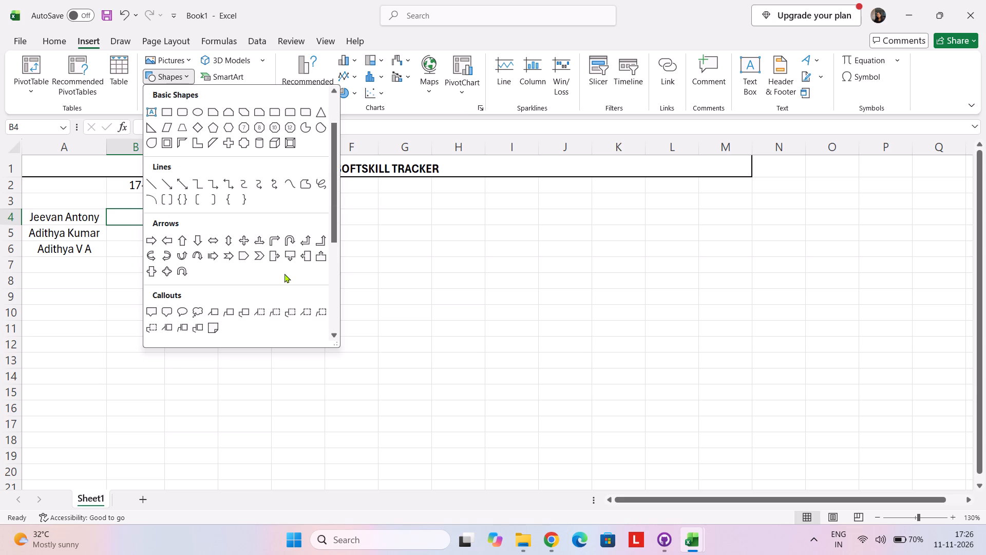
pyautogui.click(368, 213)
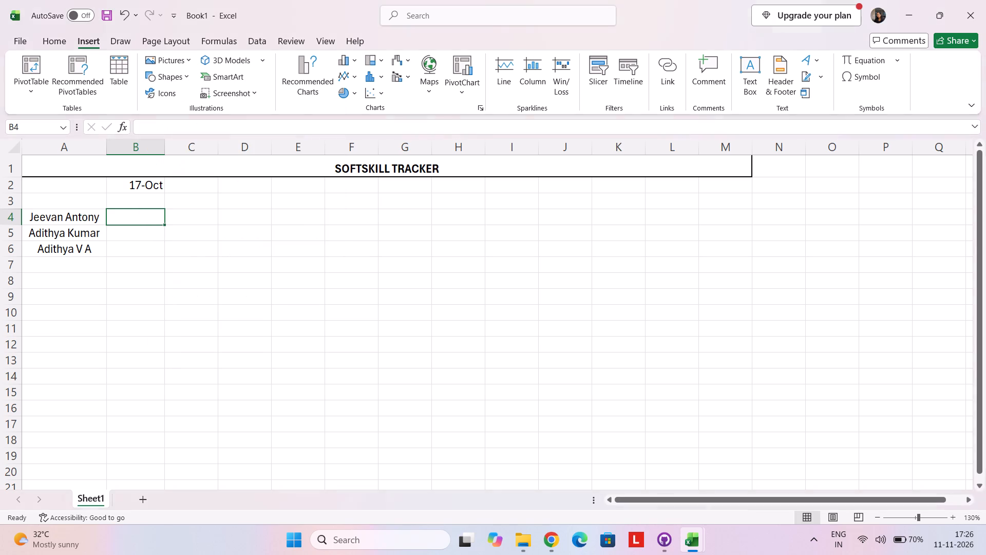
# Search the online 3D models for TICK MARK, and then for just TICK.
pyautogui.click(244, 63)
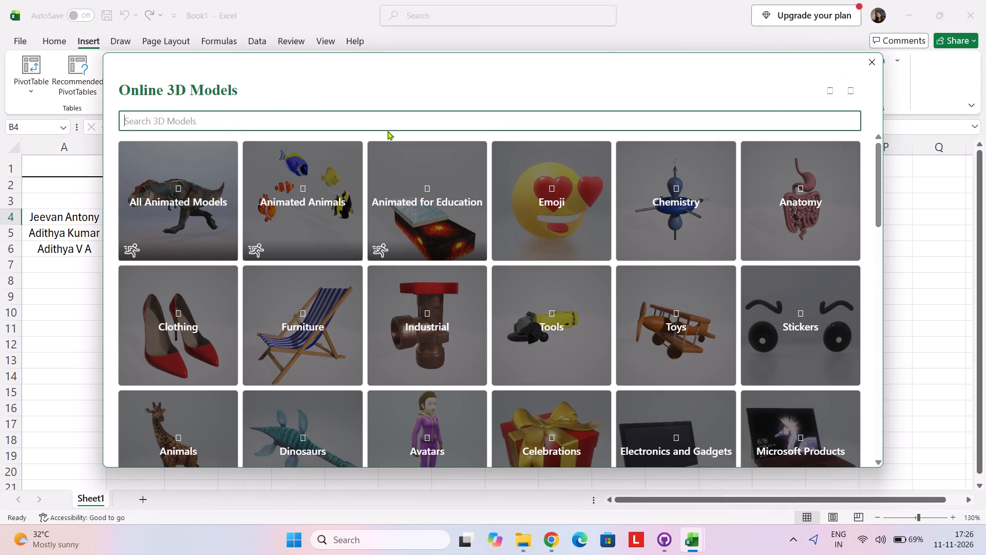
pyautogui.write('TICK')
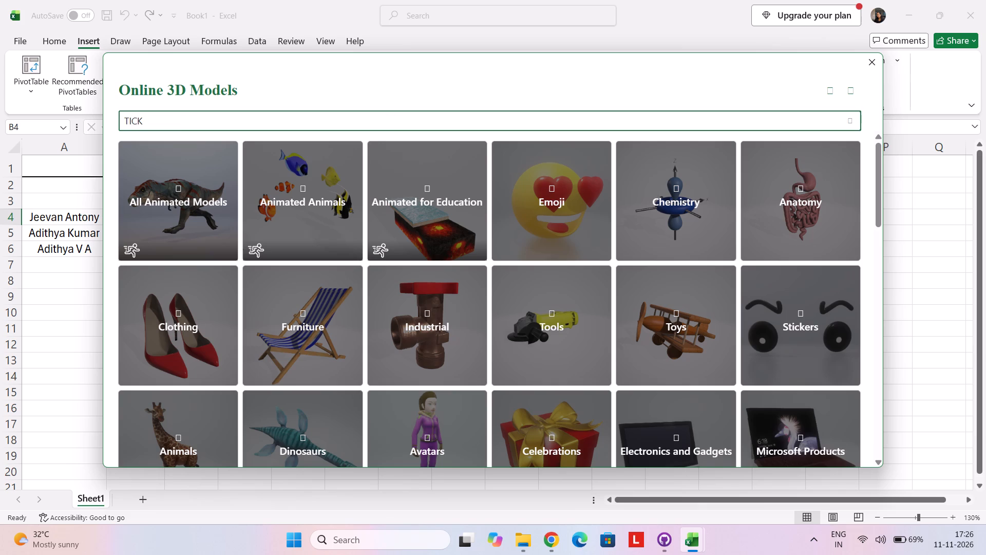
pyautogui.press('space')
pyautogui.write('MARL')
pyautogui.press('BackSpace')
pyautogui.press('k')
pyautogui.press('Return')
pyautogui.press('=')
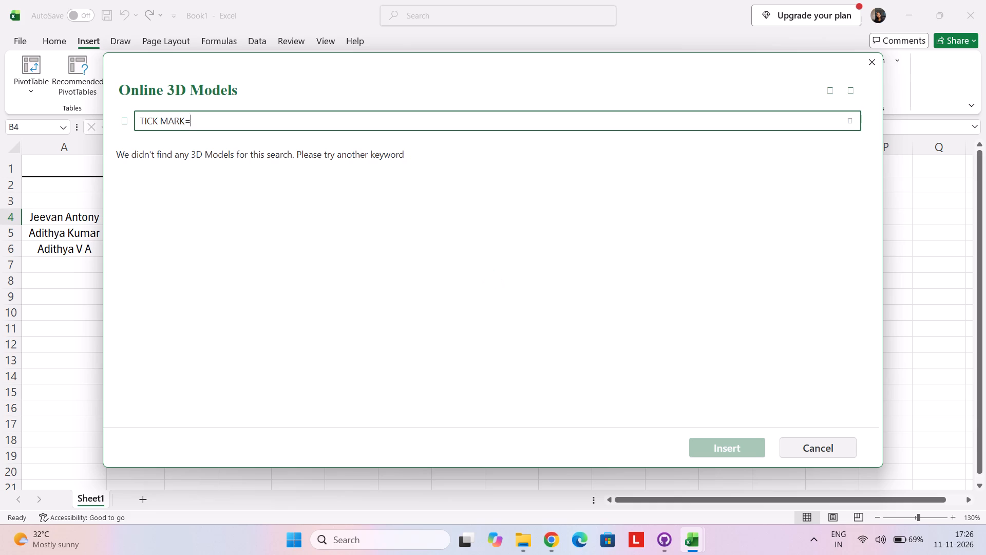
pyautogui.press('BackSpace')
pyautogui.press('BackSpace')
pyautogui.press('BackSpace')
pyautogui.press('BackSpace')
pyautogui.press('BackSpace')
pyautogui.press('BackSpace')
pyautogui.press('Return')
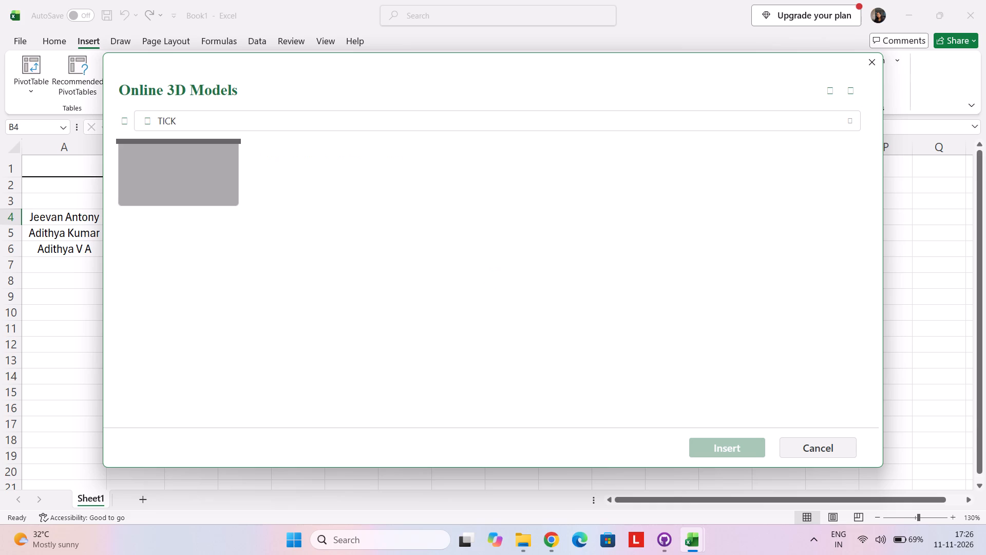
# Replace the 3D model search term with CORRECT and run the search.
pyautogui.press('BackSpace')
pyautogui.press('BackSpace')
pyautogui.press('BackSpace')
pyautogui.press('BackSpace')
pyautogui.press('BackSpace')
pyautogui.press('BackSpace')
pyautogui.press('BackSpace')
pyautogui.press('BackSpace')
pyautogui.press('BackSpace')
pyautogui.press('BackSpace')
pyautogui.press('BackSpace')
pyautogui.press('BackSpace')
pyautogui.press('BackSpace')
pyautogui.press('BackSpace')
pyautogui.press('BackSpace')
pyautogui.press('BackSpace')
pyautogui.moveTo(213, 129); pyautogui.dragTo(138, 142)
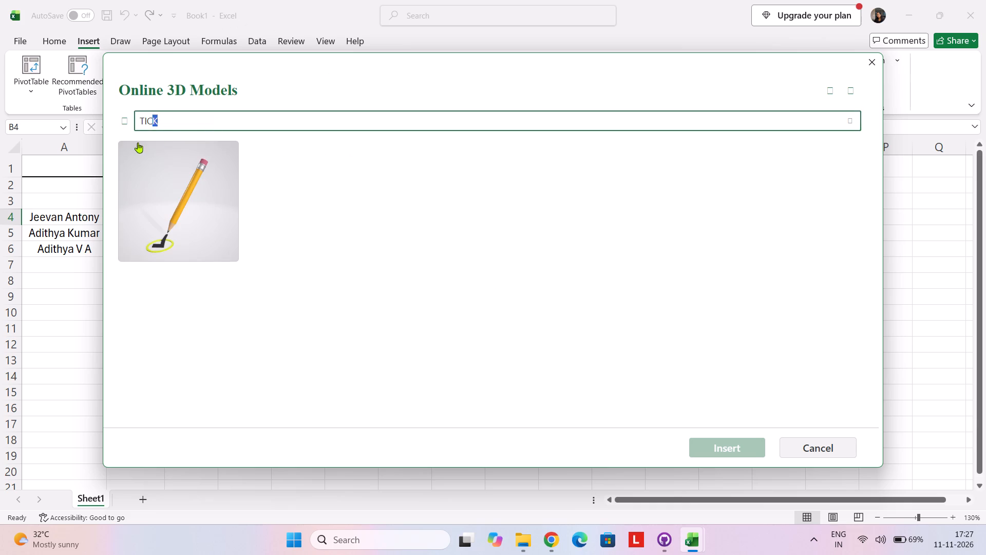
pyautogui.moveTo(138, 142); pyautogui.dragTo(134, 143)
pyautogui.press('BackSpace')
pyautogui.write('CORRECT')
pyautogui.press('Return')
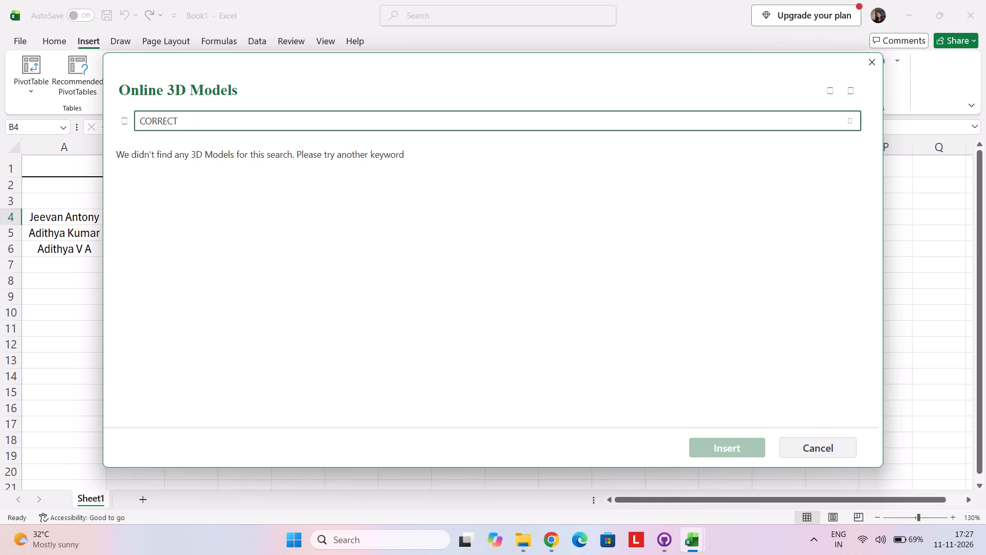
# Search the 3D models for Tick, try selecting the pencil-and-tick model, and close the library without inserting it.
pyautogui.press('BackSpace')
pyautogui.press('BackSpace')
pyautogui.press('BackSpace')
pyautogui.press('BackSpace')
pyautogui.press('BackSpace')
pyautogui.press('BackSpace')
pyautogui.press('BackSpace')
pyautogui.press('BackSpace')
pyautogui.press('BackSpace')
pyautogui.press('BackSpace')
pyautogui.press('BackSpace')
pyautogui.press('BackSpace')
pyautogui.press('BackSpace')
pyautogui.press('BackSpace')
pyautogui.press('BackSpace')
pyautogui.press('BackSpace')
pyautogui.press('BackSpace')
pyautogui.press('BackSpace')
pyautogui.write('ick')
pyautogui.press('Return')
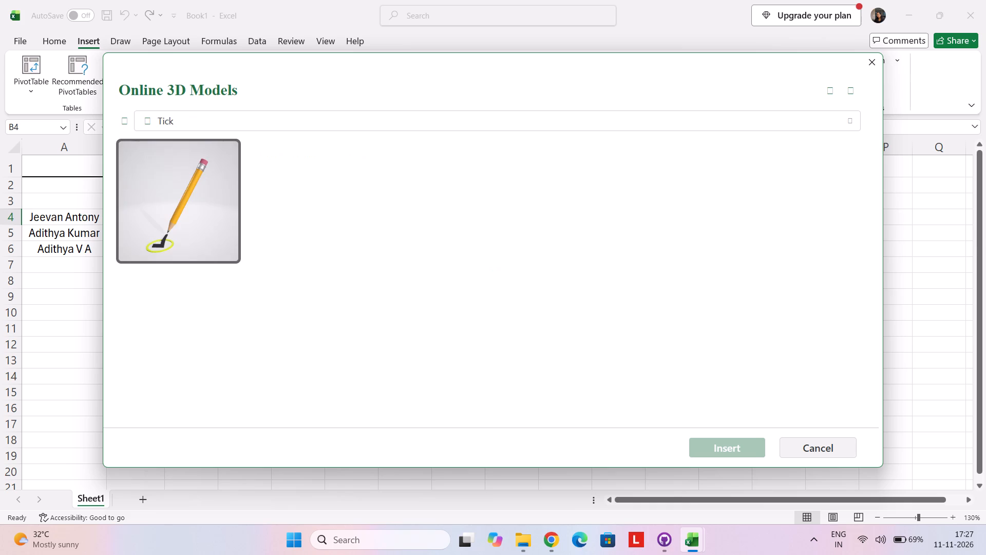
pyautogui.click(166, 232)
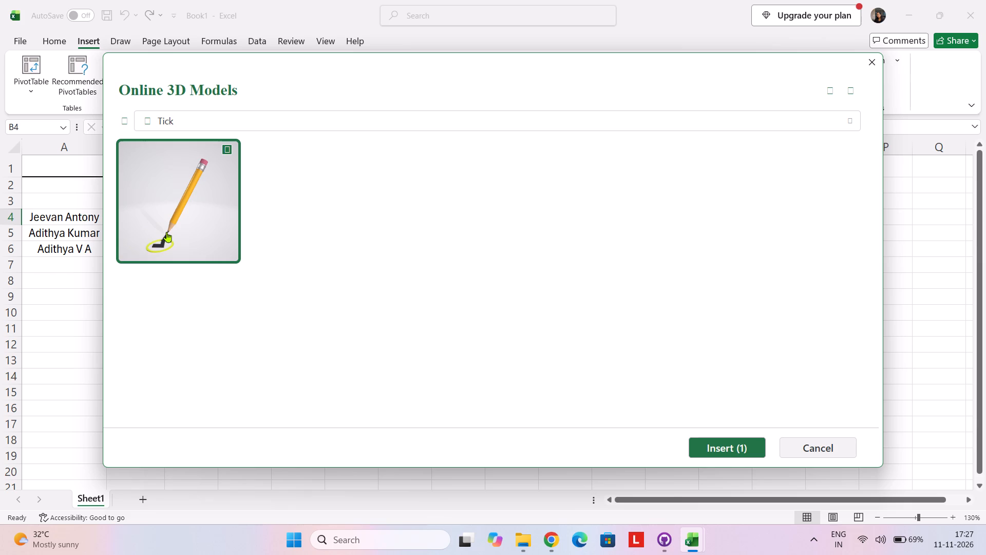
pyautogui.click(166, 232)
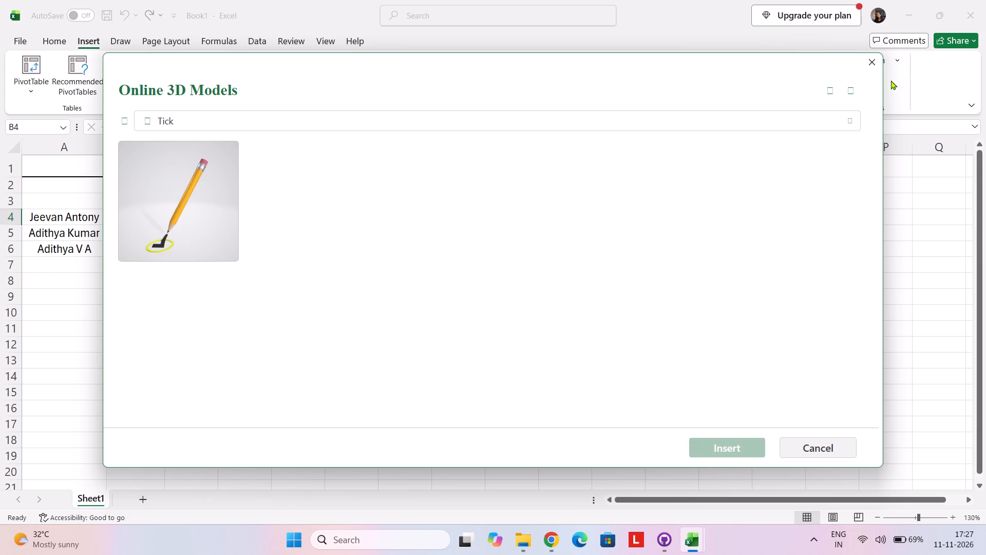
pyautogui.click(879, 66)
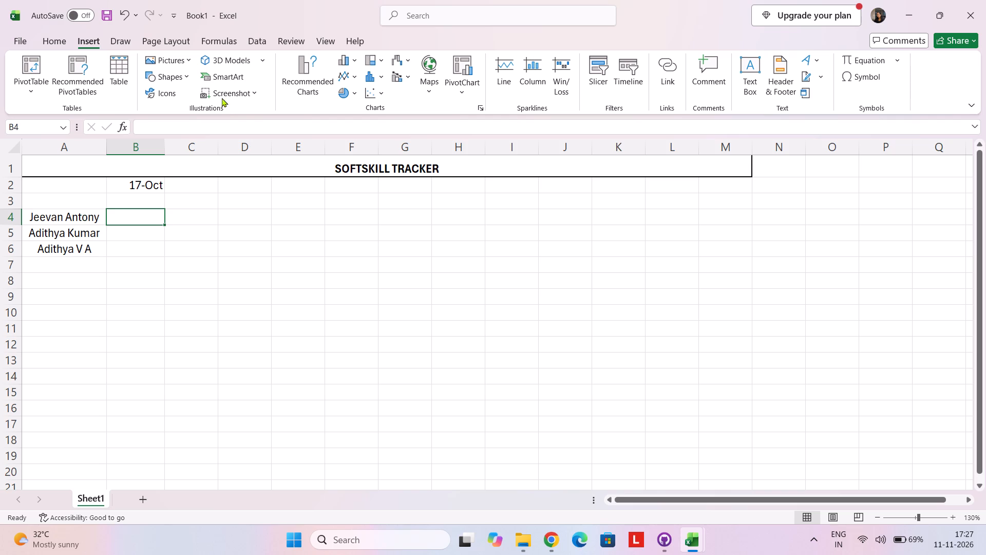
# Reopen the online 3D models library and search it for done.
pyautogui.click(256, 62)
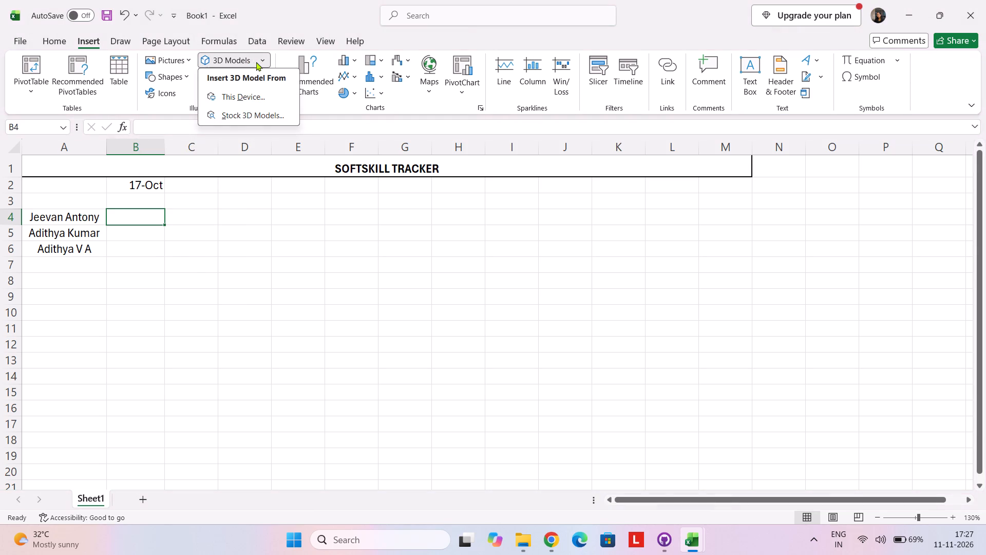
pyautogui.click(239, 54)
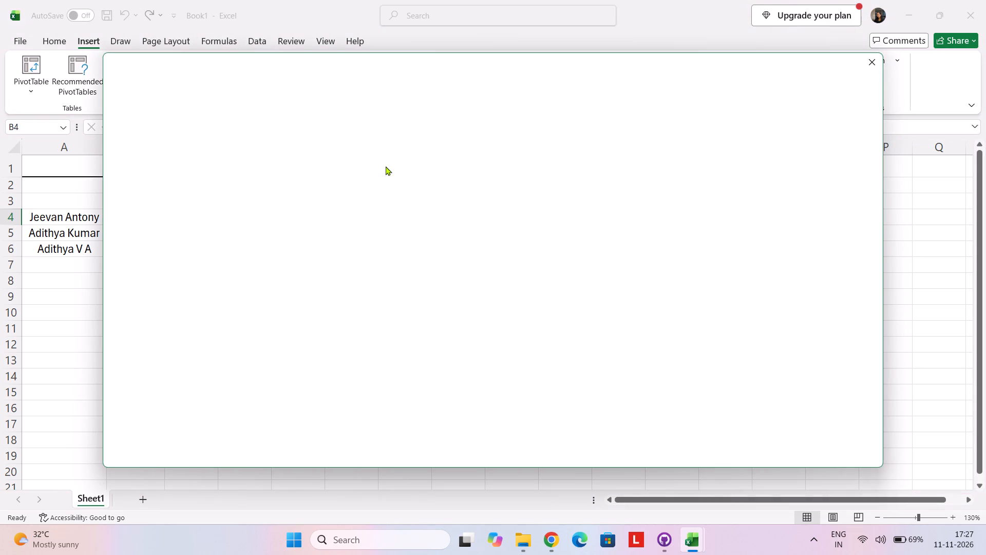
pyautogui.write('done')
pyautogui.press('Return')
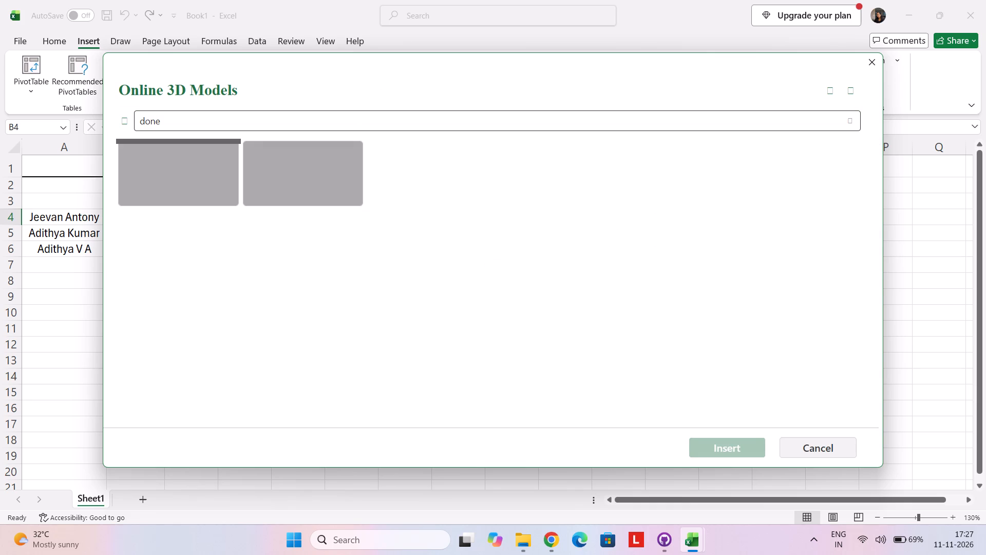
# Search the online 3D models for correct instead, and close the library without inserting a model.
pyautogui.press('BackSpace')
pyautogui.press('BackSpace')
pyautogui.press('BackSpace')
pyautogui.press('BackSpace')
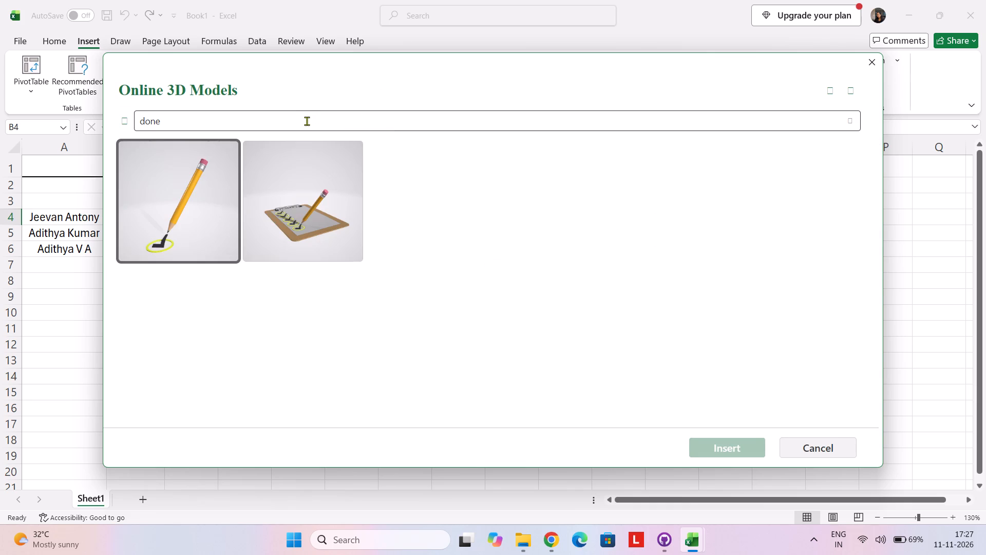
pyautogui.moveTo(305, 122); pyautogui.dragTo(172, 141)
pyautogui.press('BackSpace')
pyautogui.press('BackSpace')
pyautogui.press('BackSpace')
pyautogui.press('BackSpace')
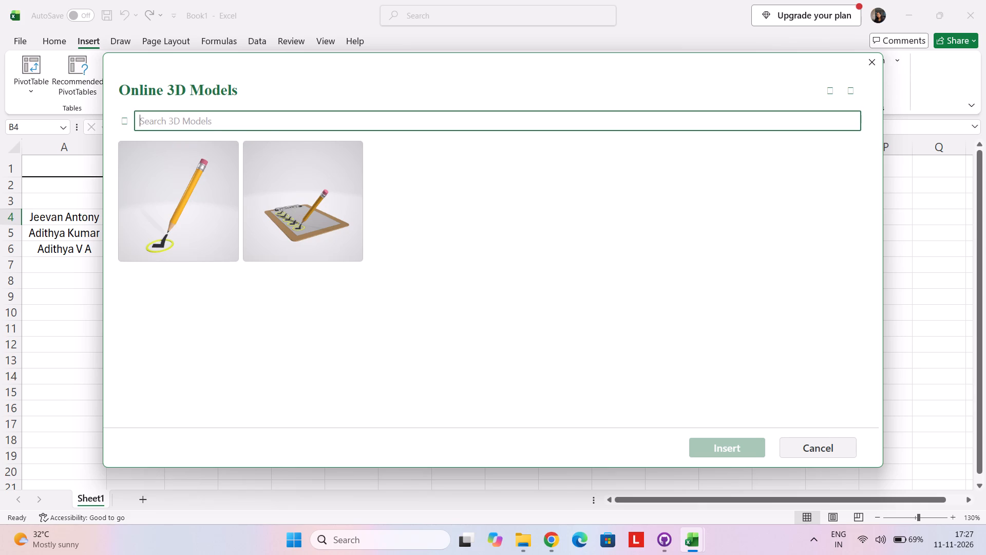
pyautogui.press('BackSpace')
pyautogui.write('correct')
pyautogui.press('Return')
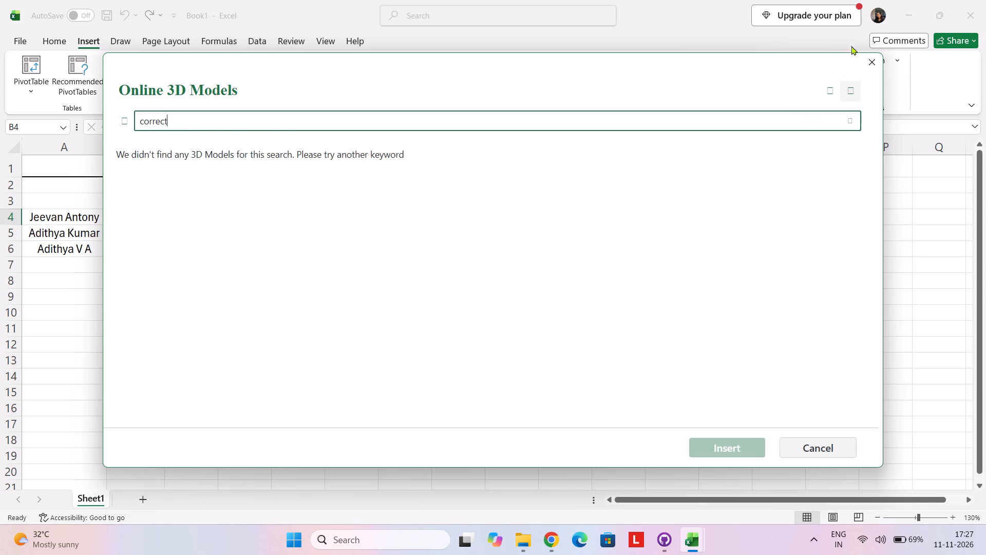
pyautogui.click(874, 71)
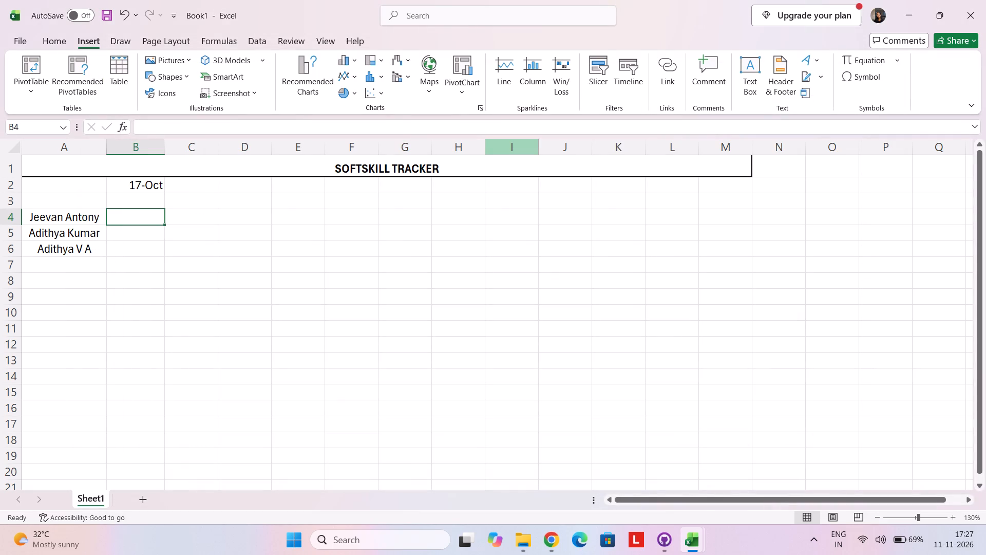
# Select cell B4, switch to Chrome and search Google for tick mark in a new tab.
pyautogui.click(205, 232)
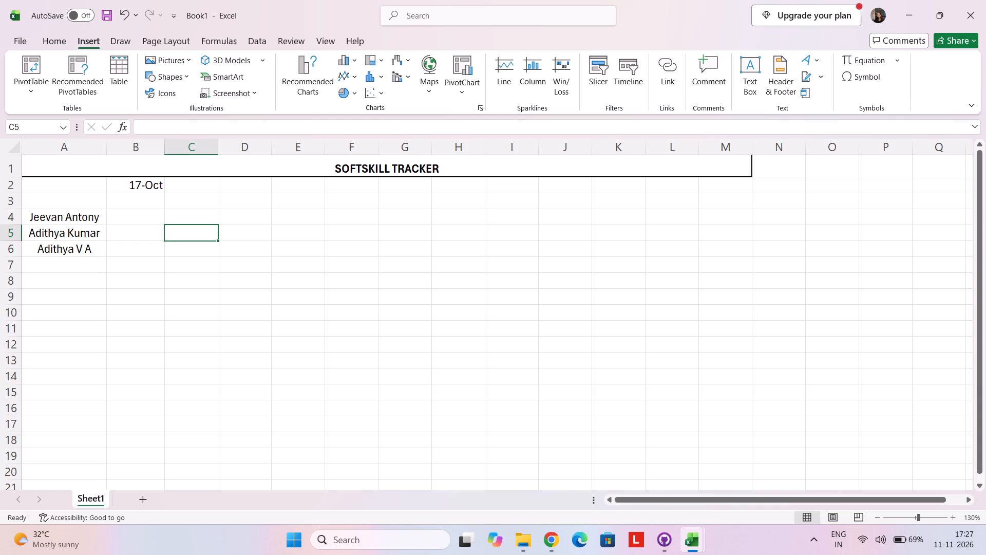
pyautogui.click(161, 219)
pyautogui.click(545, 532)
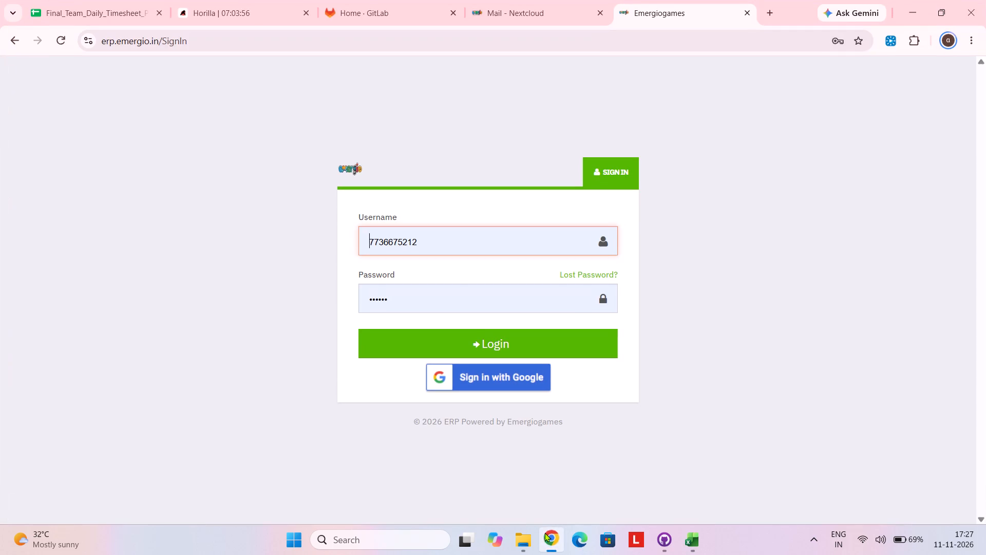
pyautogui.click(773, 12)
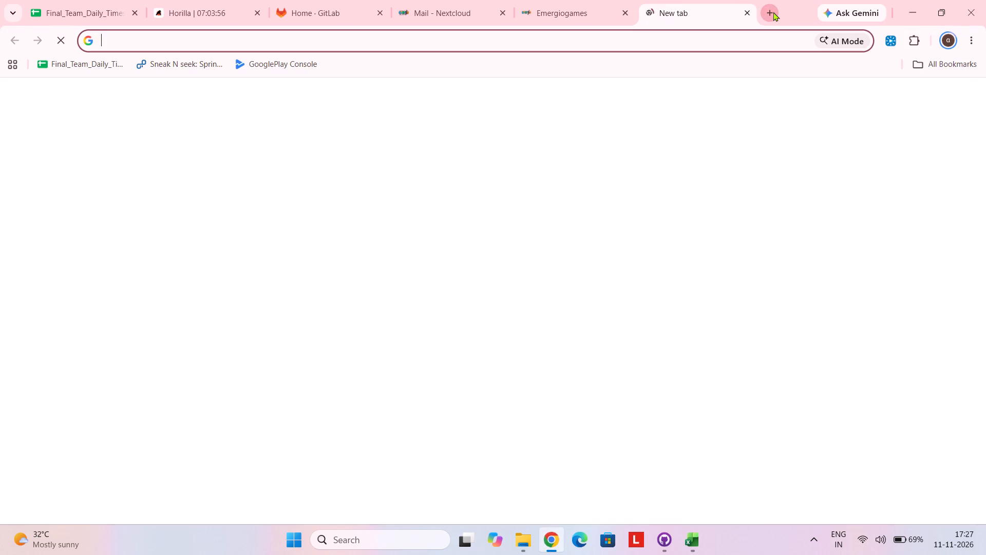
pyautogui.write('tick mark')
pyautogui.press('Return')
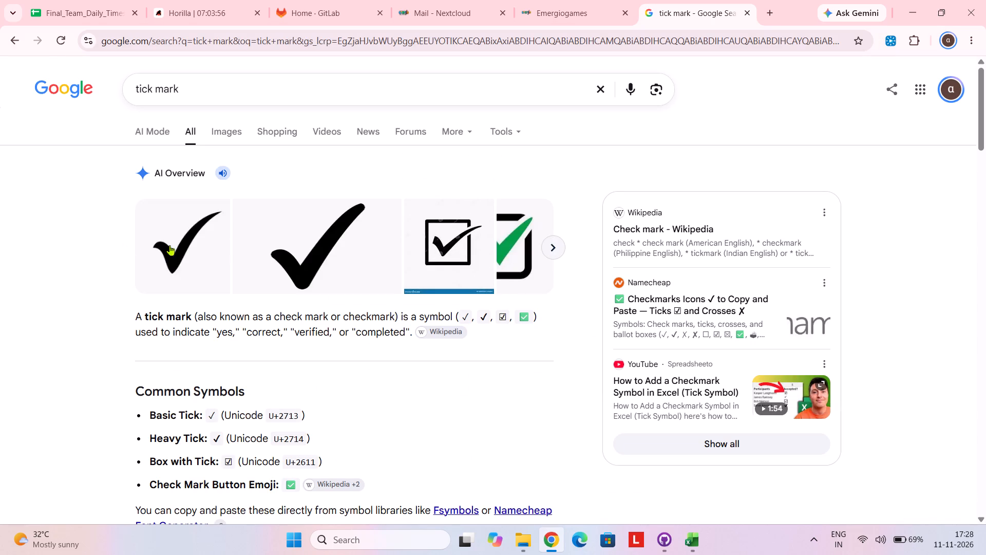
# Preview the first black tick image in the search results and open its source page on Vecteezy.
pyautogui.click(170, 247)
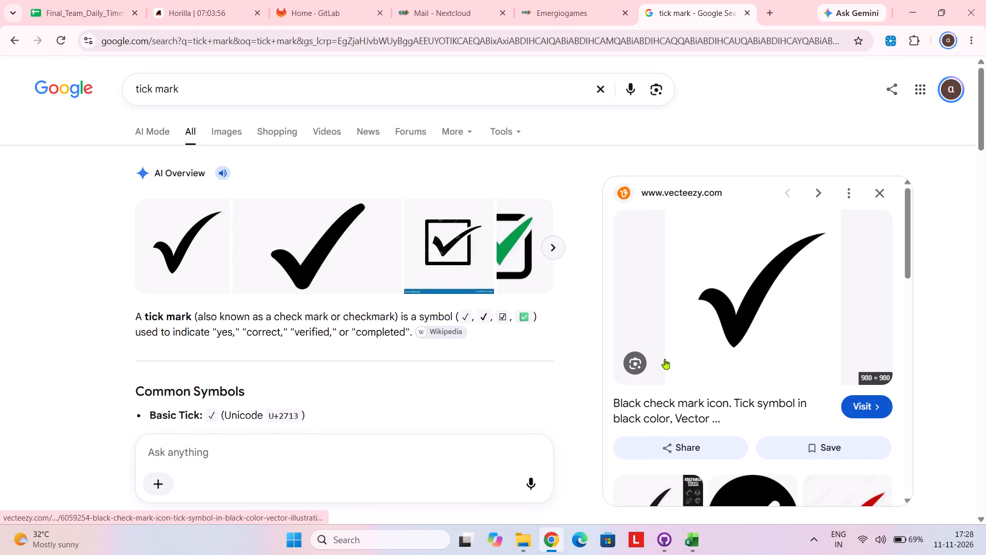
pyautogui.rightClick(754, 282)
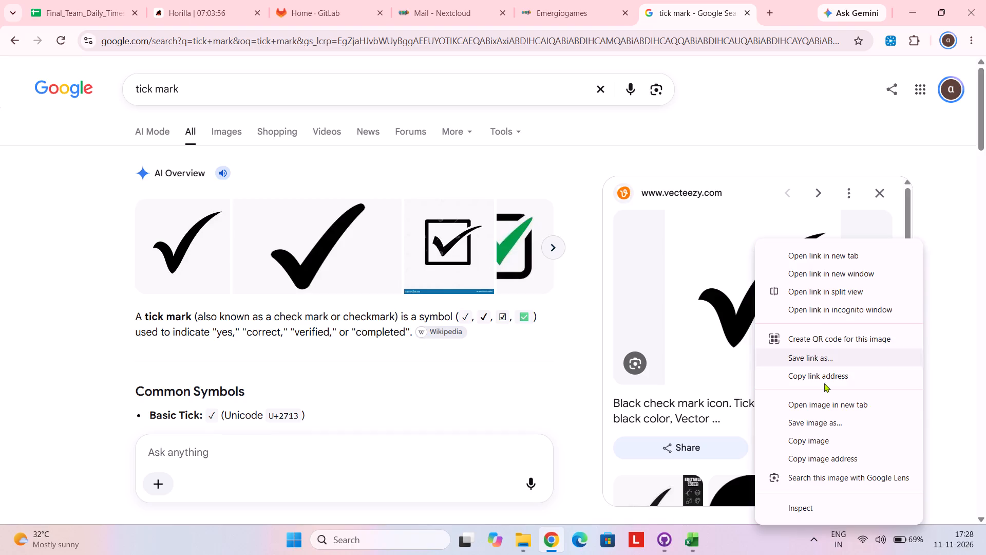
pyautogui.click(714, 330)
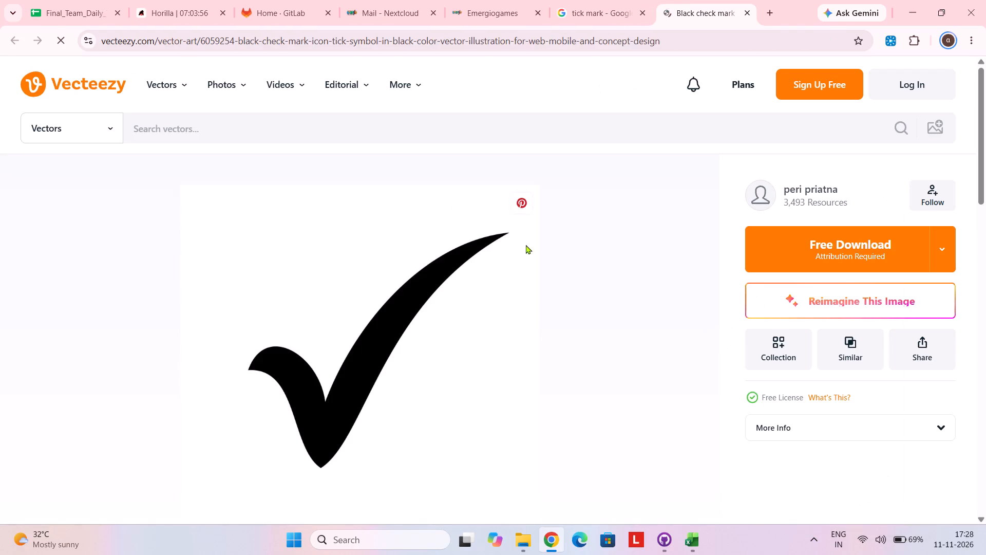
# Dismiss the Google sign-up prompt on the Vecteezy page and request the free download of the black check mark image.
pyautogui.click(425, 213)
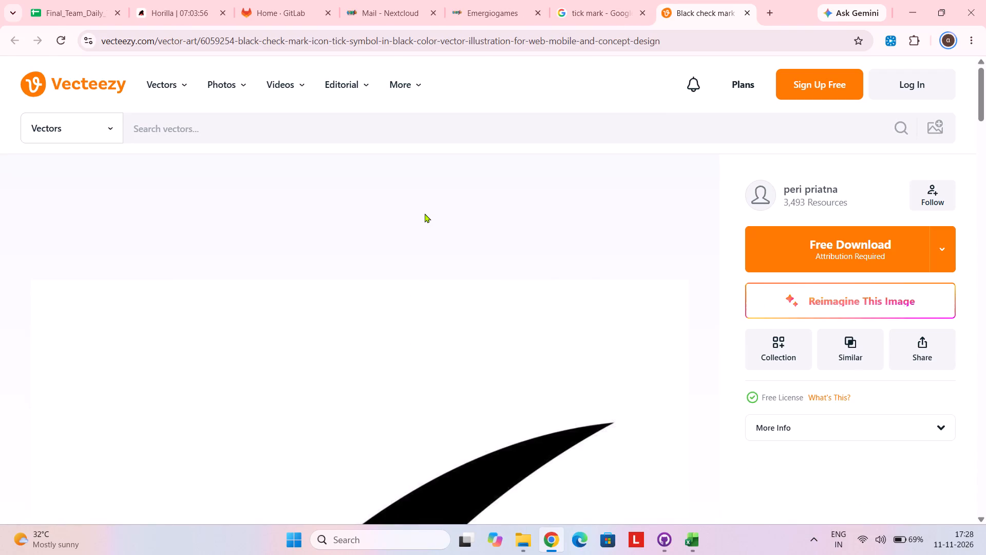
pyautogui.scroll(-4, 425, 213)
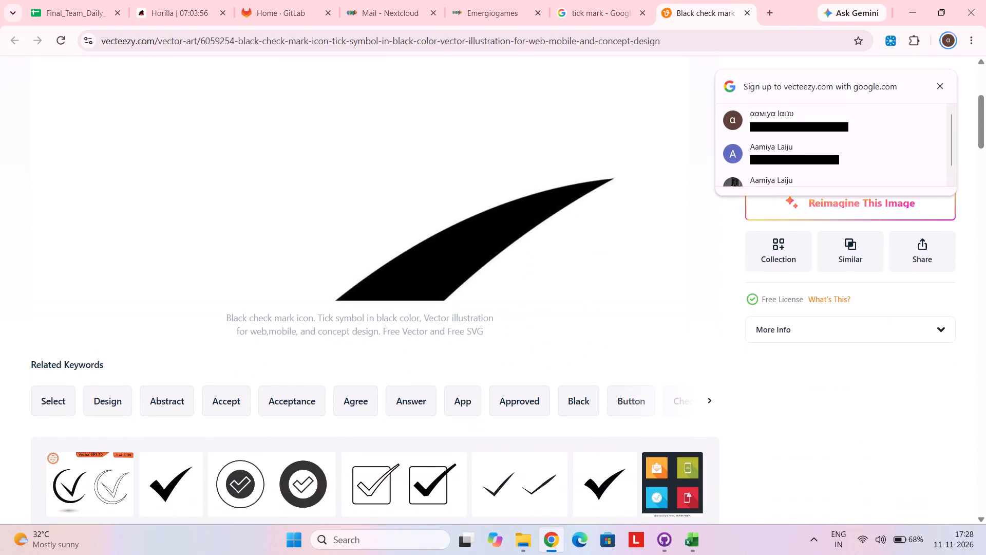
pyautogui.scroll(2, 425, 213)
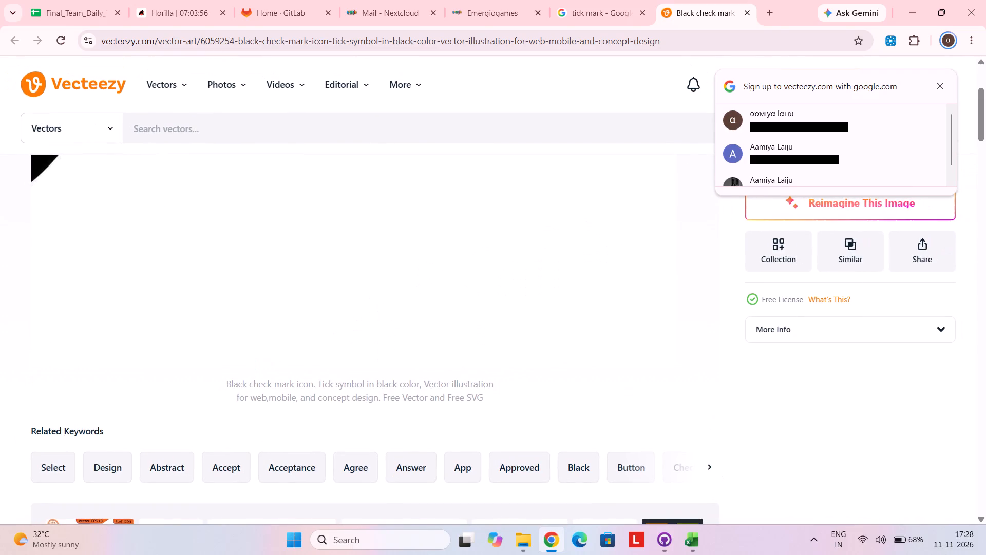
pyautogui.scroll(2, 434, 289)
pyautogui.hscroll(2, 434, 289)
pyautogui.scroll(3, 434, 289)
pyautogui.hscroll(2, 434, 289)
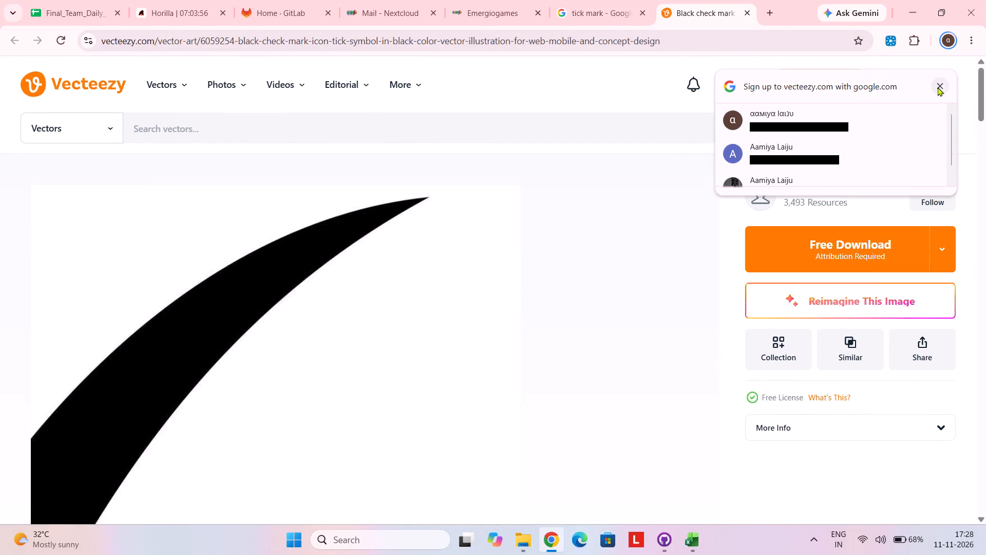
pyautogui.click(938, 86)
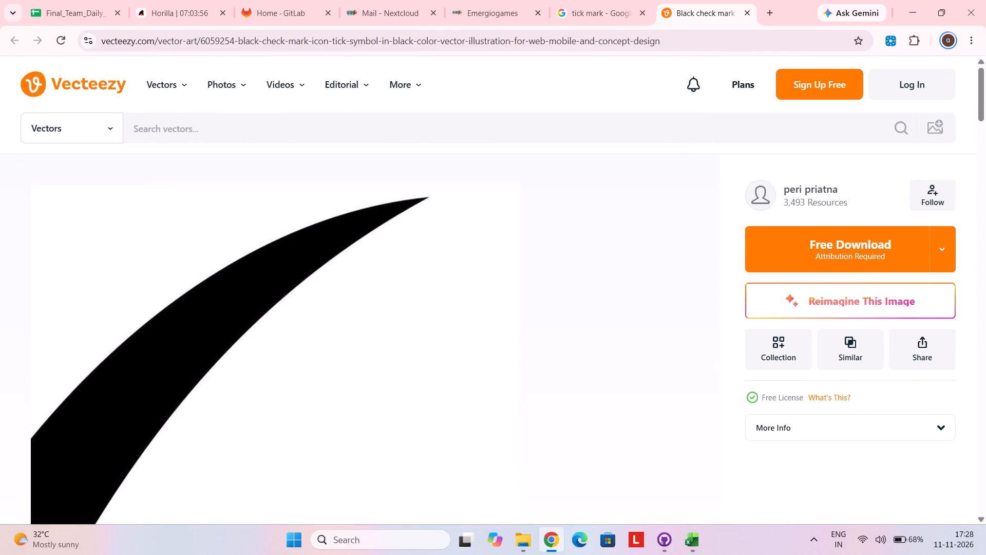
pyautogui.click(870, 240)
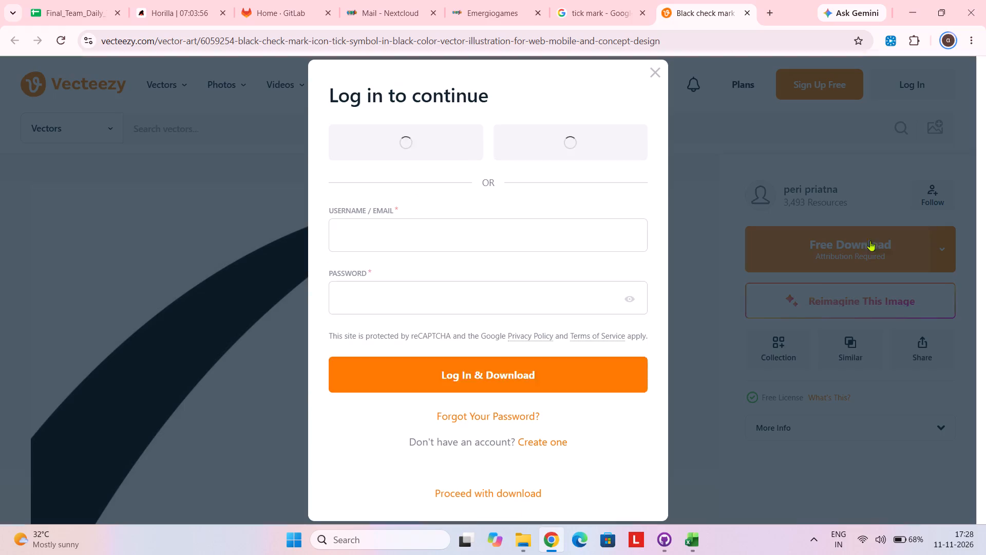
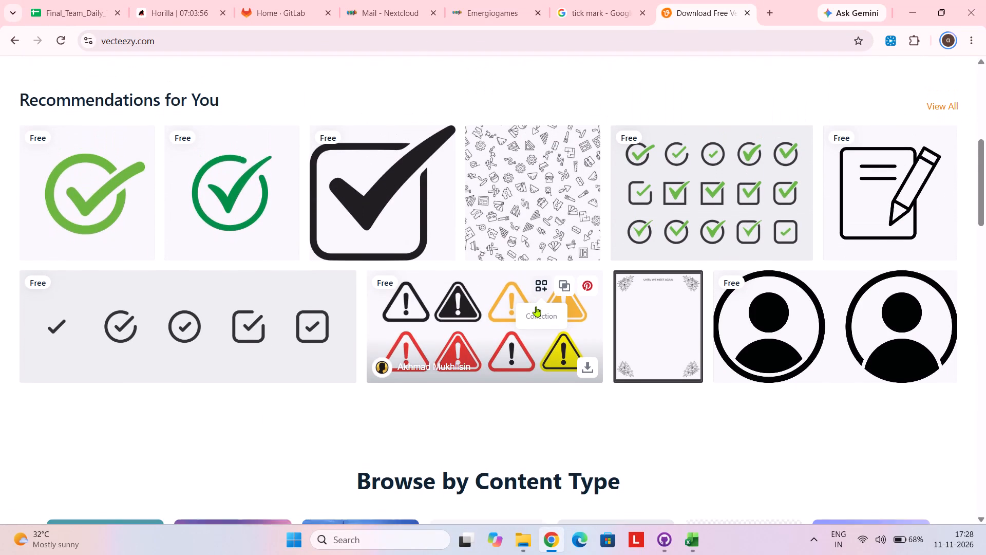
# Search Vecteezy vectors for tick and open the free plain black check mark from the results.
pyautogui.scroll(1, 536, 306)
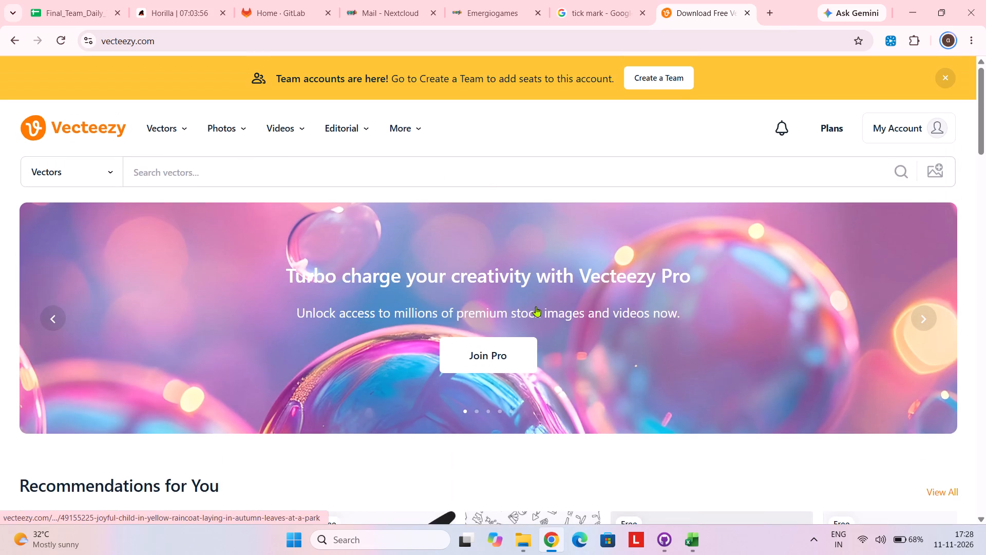
pyautogui.click(251, 173)
pyautogui.write('tick')
pyautogui.press('Return')
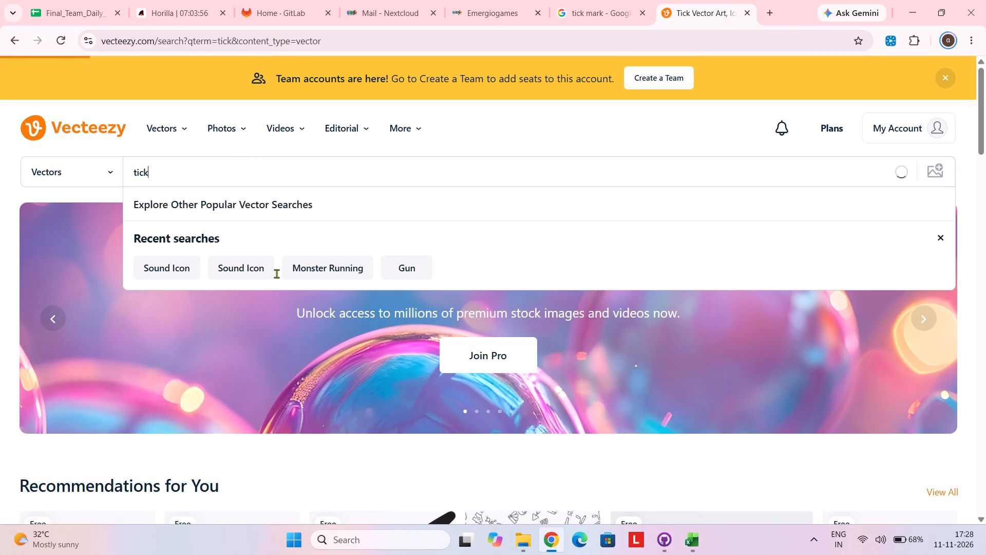
pyautogui.scroll(-3, 287, 284)
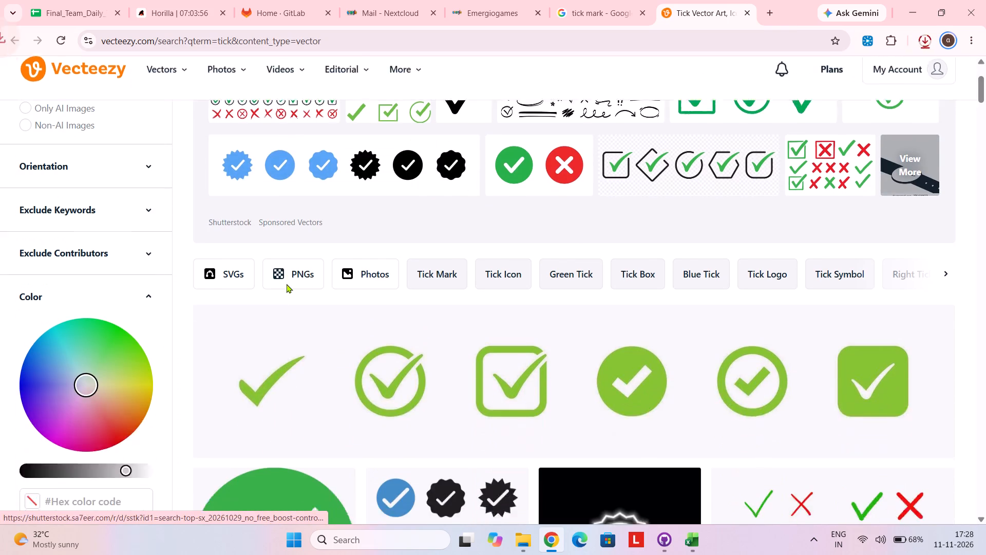
pyautogui.scroll(-6, 287, 284)
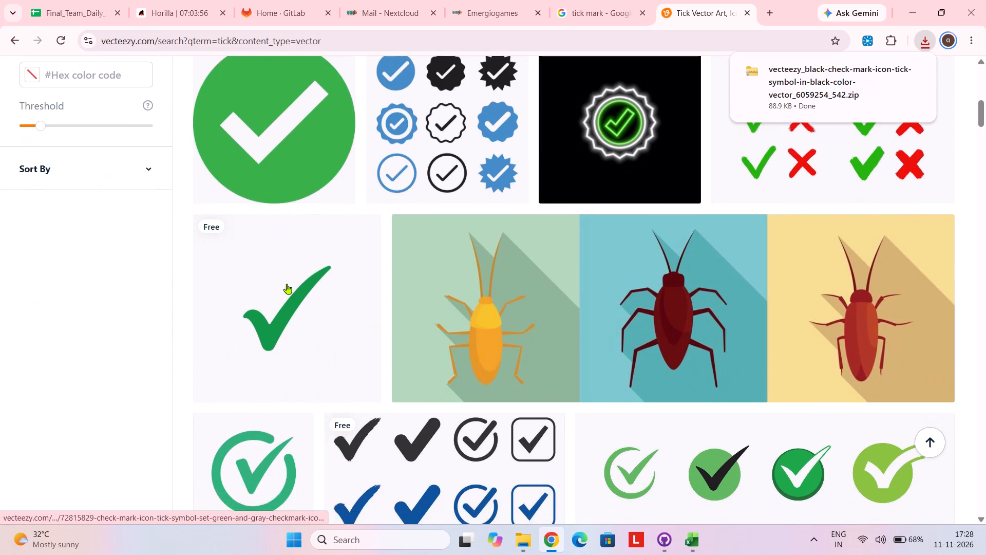
pyautogui.scroll(-11, 287, 284)
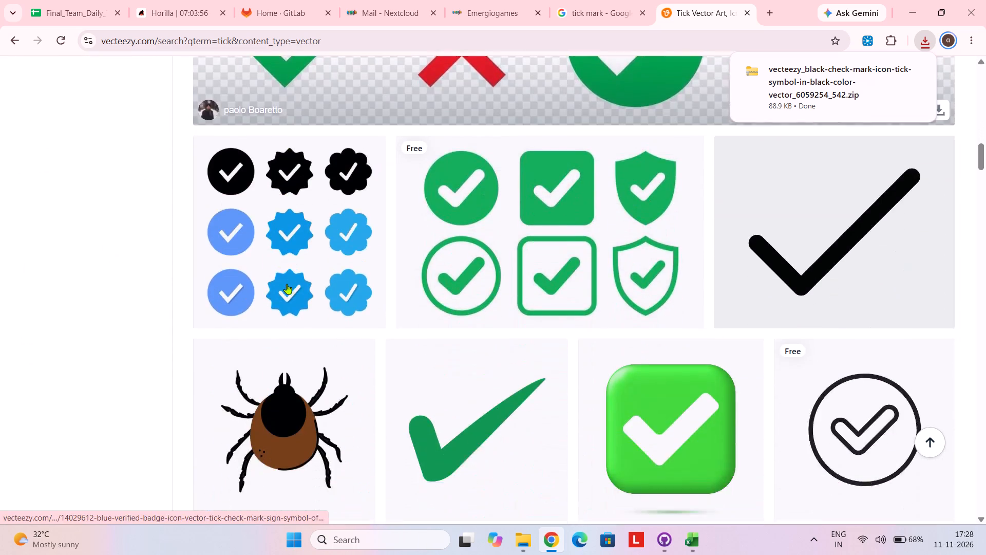
pyautogui.scroll(-7, 287, 284)
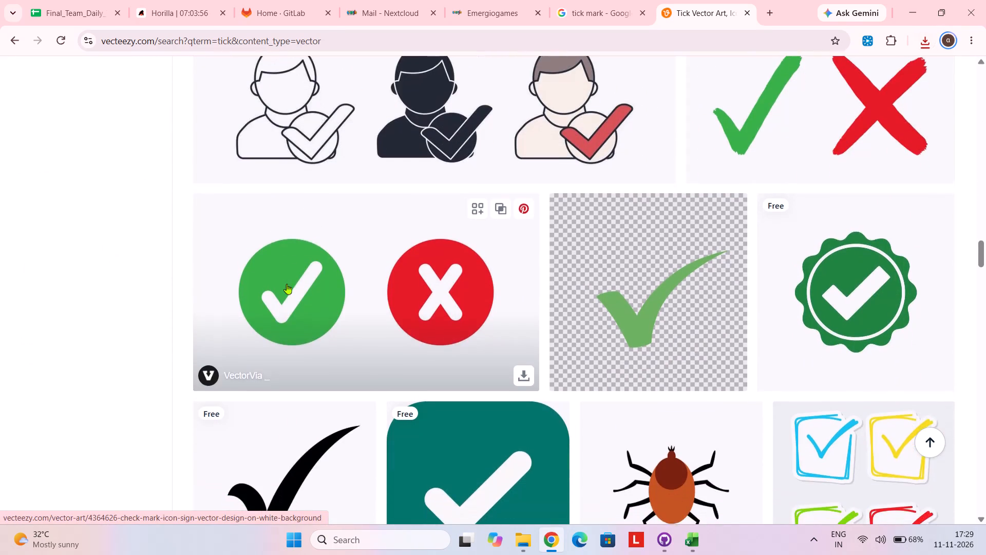
pyautogui.scroll(-1, 287, 284)
pyautogui.click(276, 425)
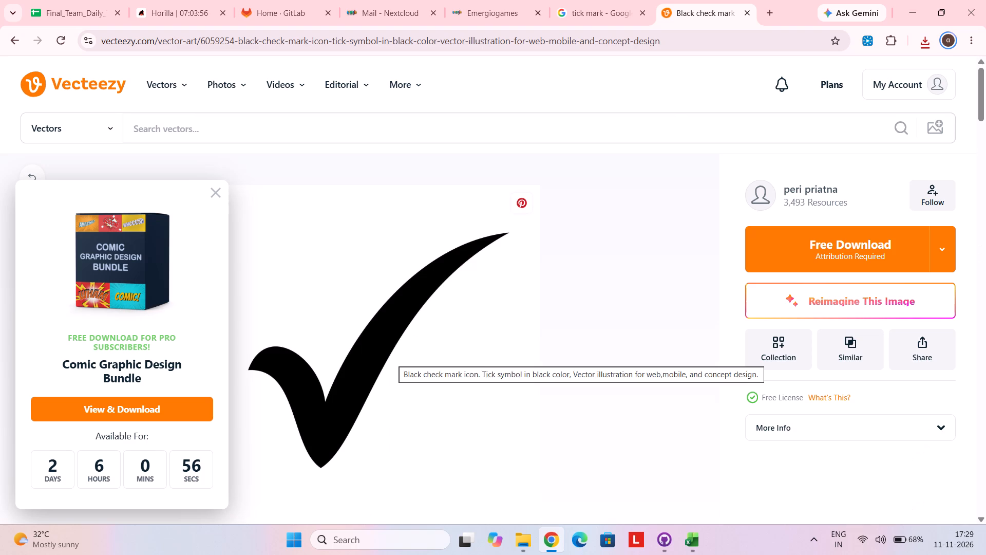
# Download the free black check mark image and show its zip file in the Downloads folder.
pyautogui.click(895, 266)
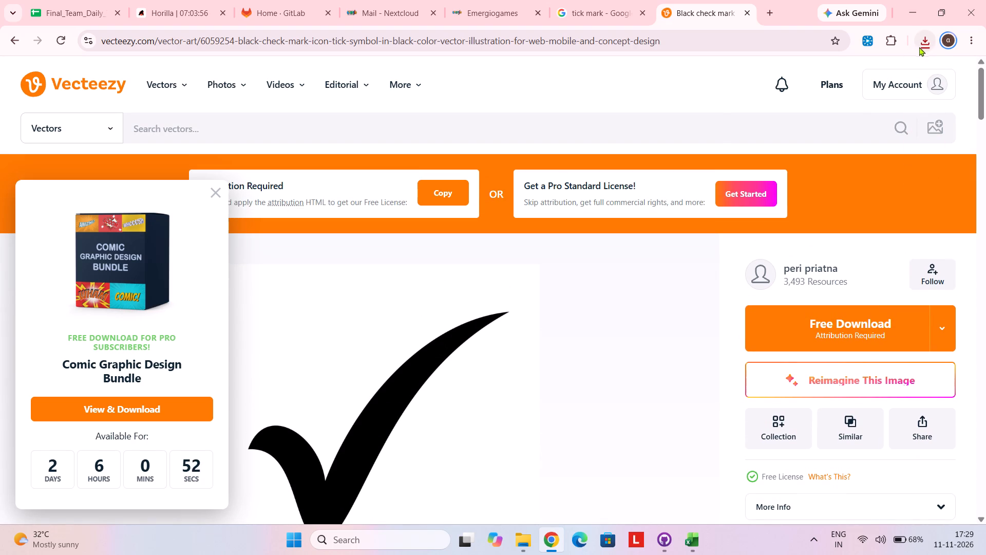
pyautogui.click(922, 49)
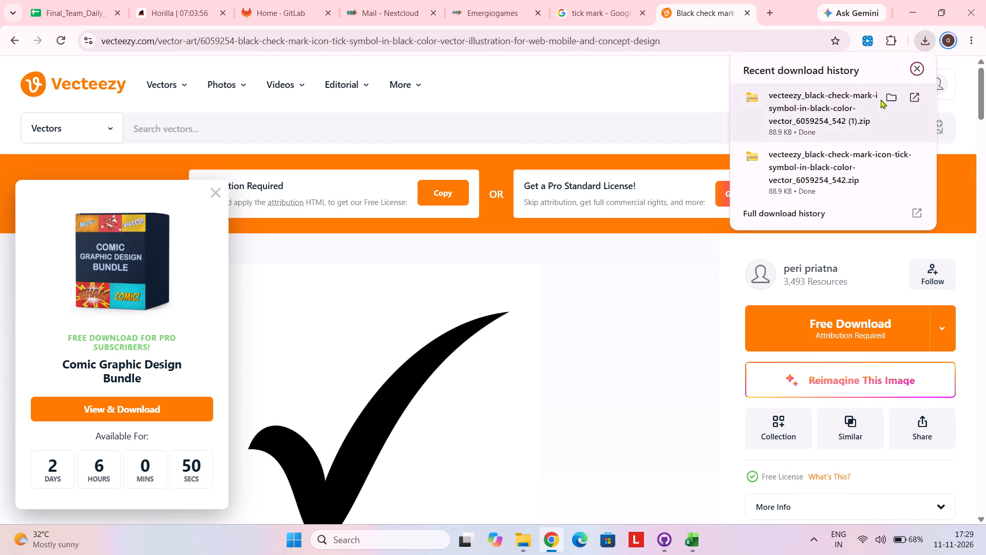
pyautogui.click(888, 97)
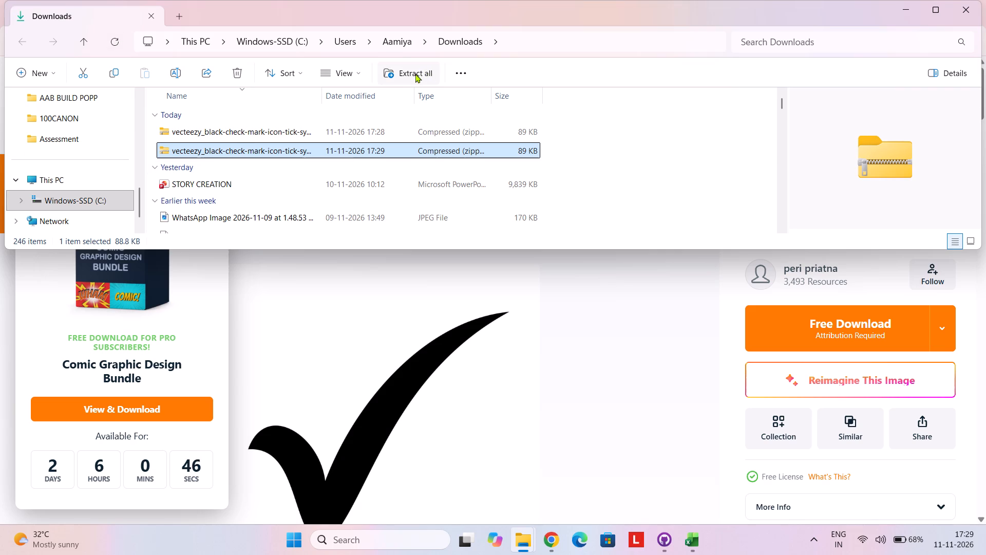
# Extract the newly downloaded check mark zip, open the extracted folder and select the JPG image.
pyautogui.click(413, 76)
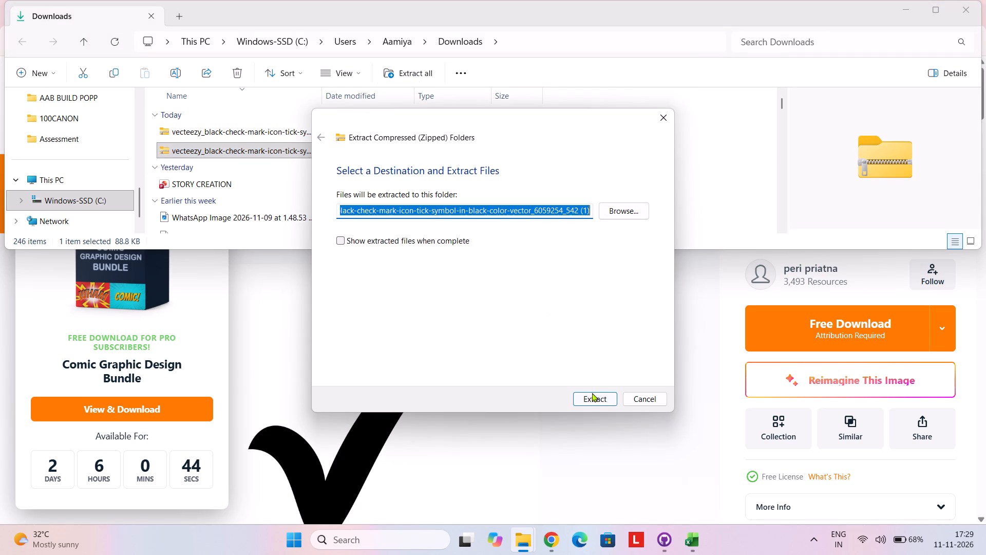
pyautogui.click(592, 399)
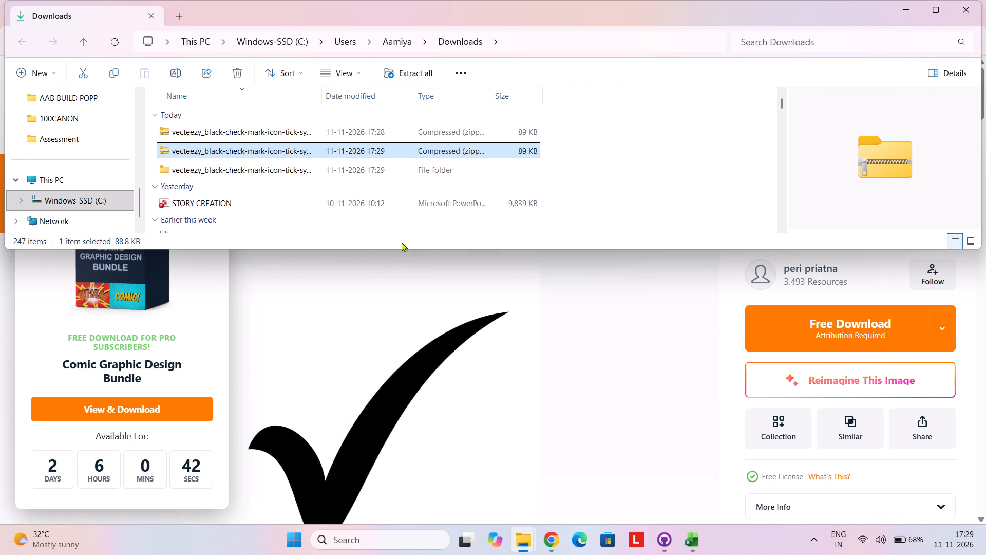
pyautogui.doubleClick(252, 170)
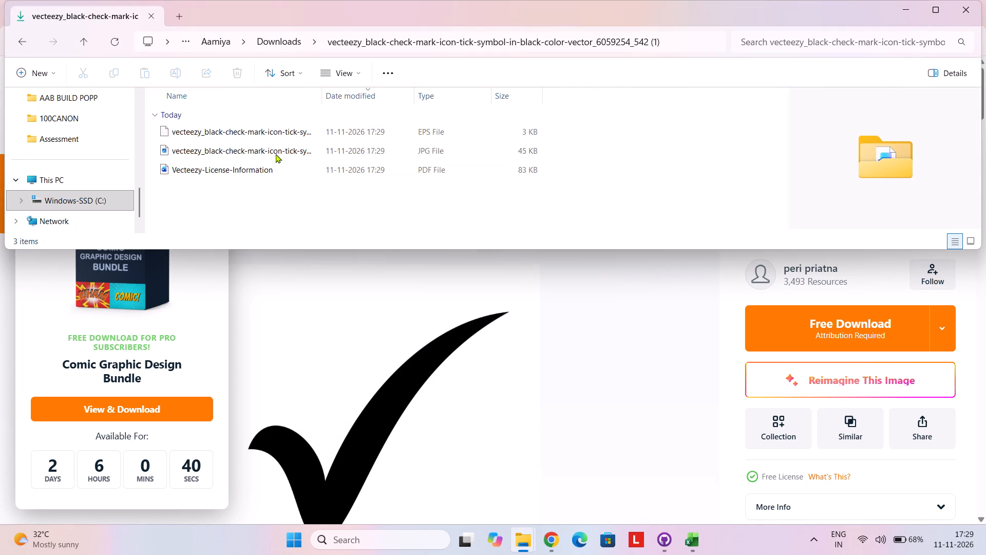
pyautogui.click(271, 164)
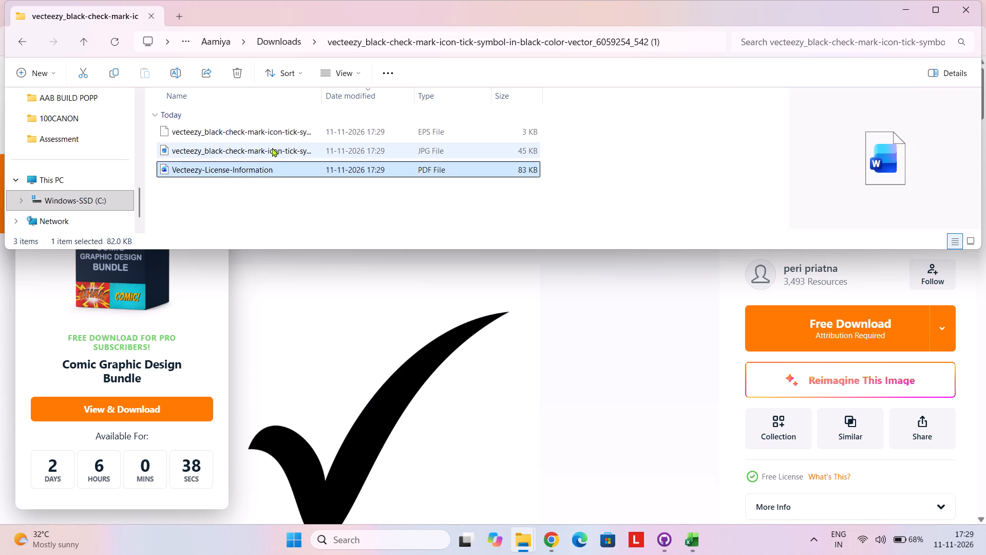
pyautogui.click(271, 149)
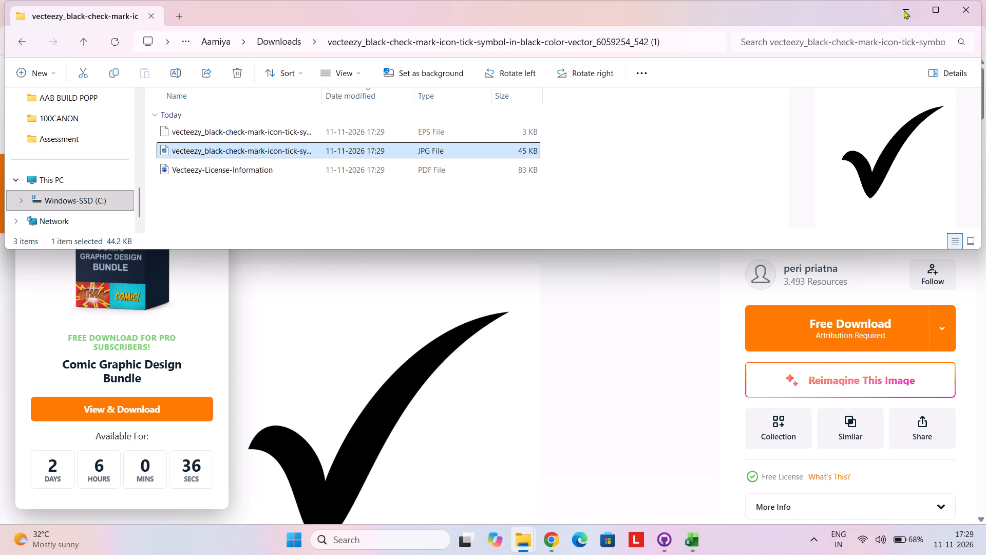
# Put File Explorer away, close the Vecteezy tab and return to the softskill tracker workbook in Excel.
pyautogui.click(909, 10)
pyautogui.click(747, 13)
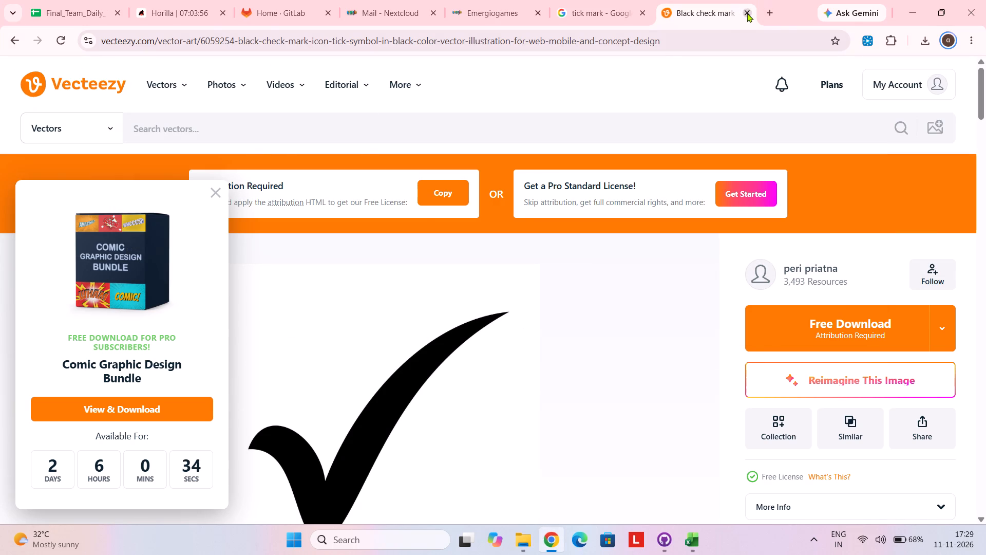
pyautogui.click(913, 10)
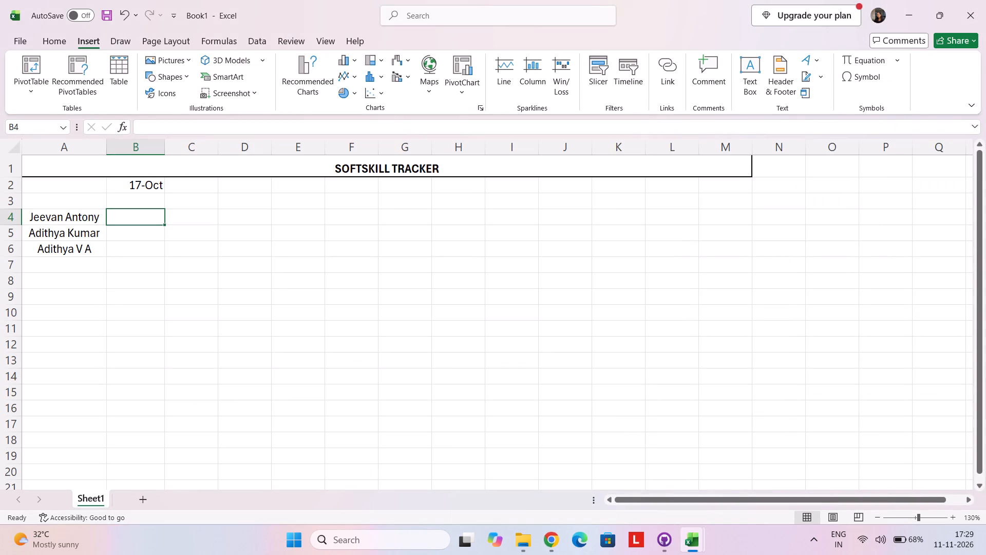
# Switch to Chrome, reopen the Vecteezy page from the tick mark results and search its vectors for wrong.
pyautogui.click(547, 538)
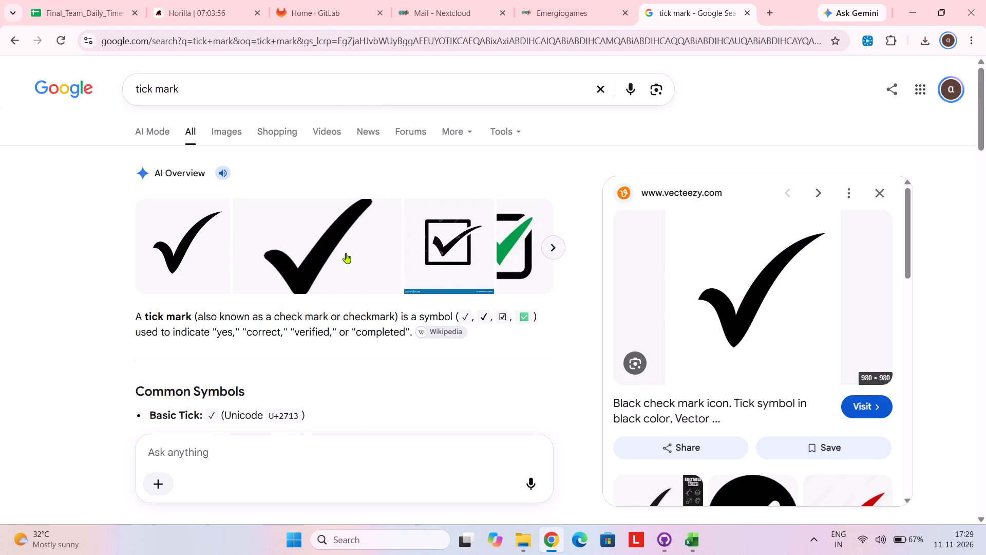
pyautogui.scroll(-10, 346, 253)
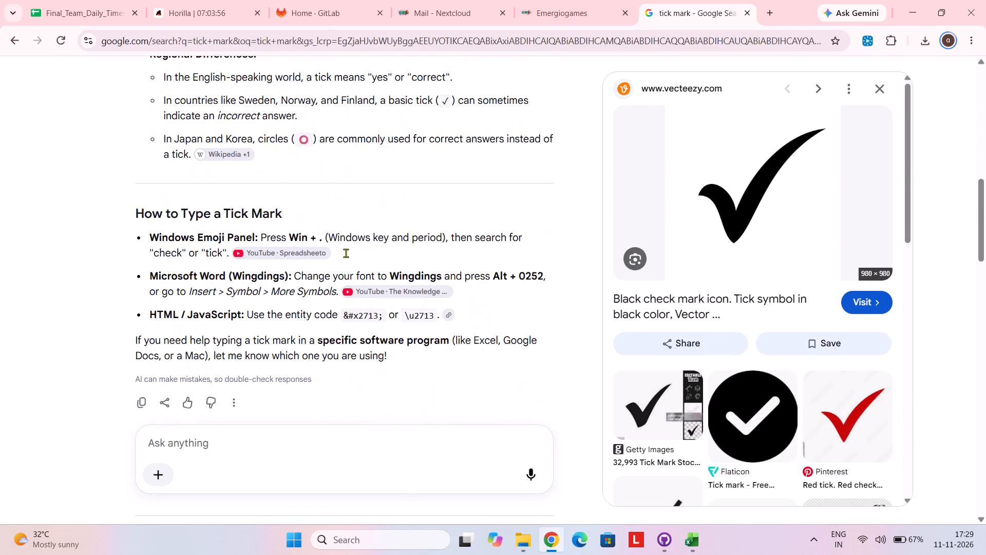
pyautogui.scroll(2, 346, 253)
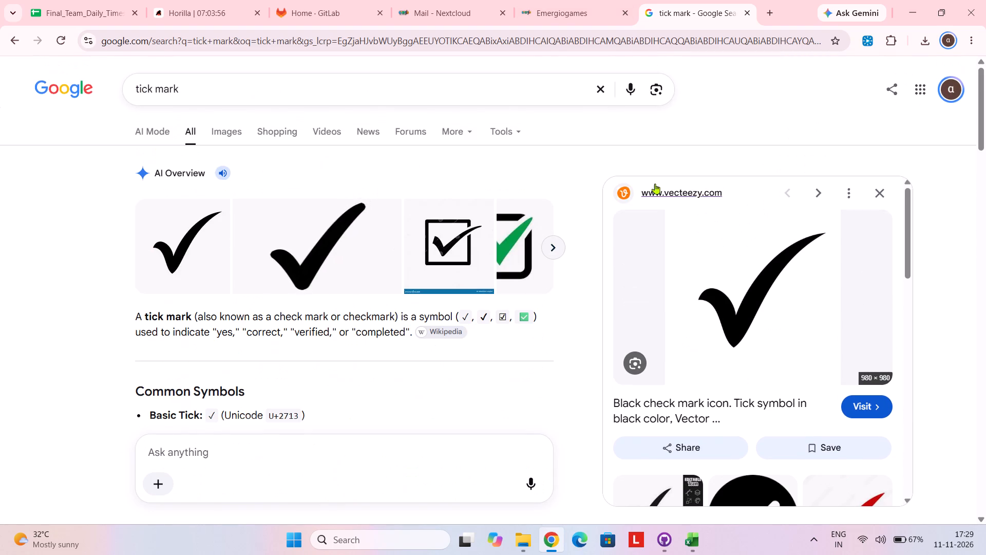
pyautogui.click(667, 196)
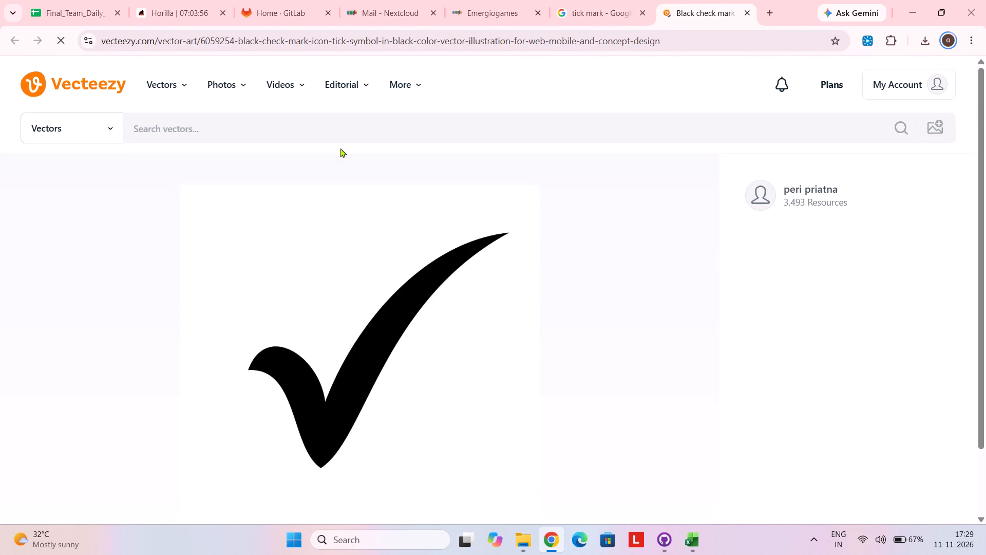
pyautogui.click(216, 125)
pyautogui.write('wrong')
pyautogui.press('Return')
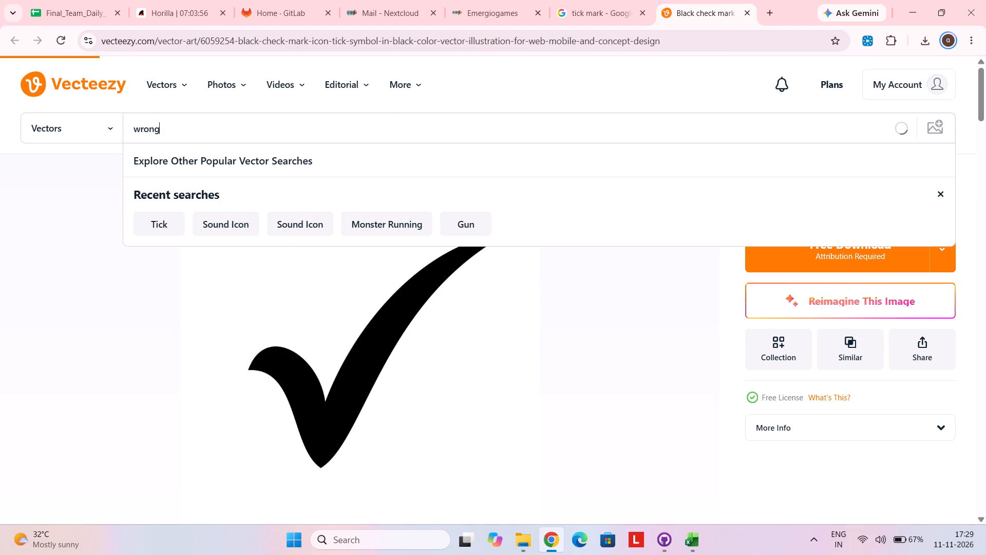
# Browse the wrong results, dismiss the Pro subscription offer and open the free flat red cross mark.
pyautogui.scroll(-6, 386, 399)
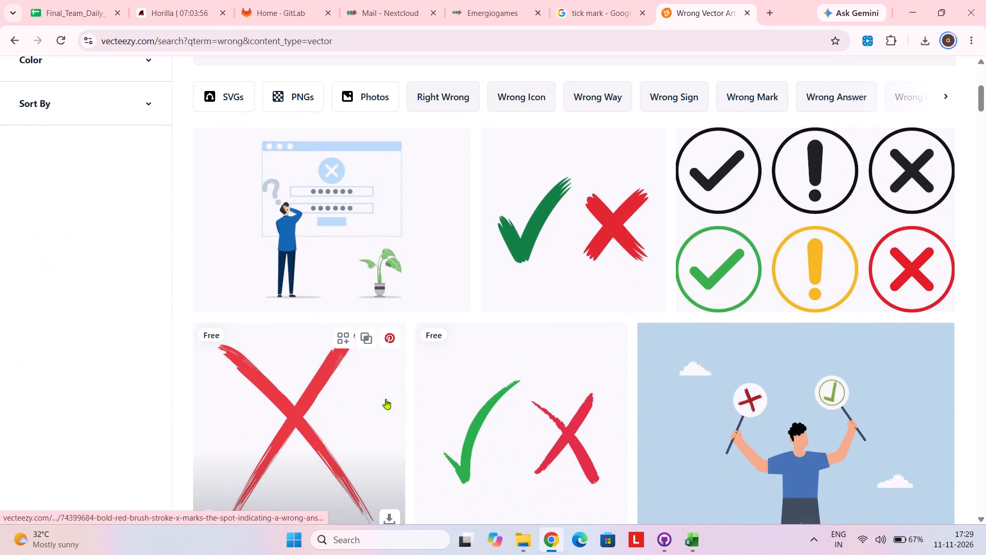
pyautogui.scroll(-6, 386, 399)
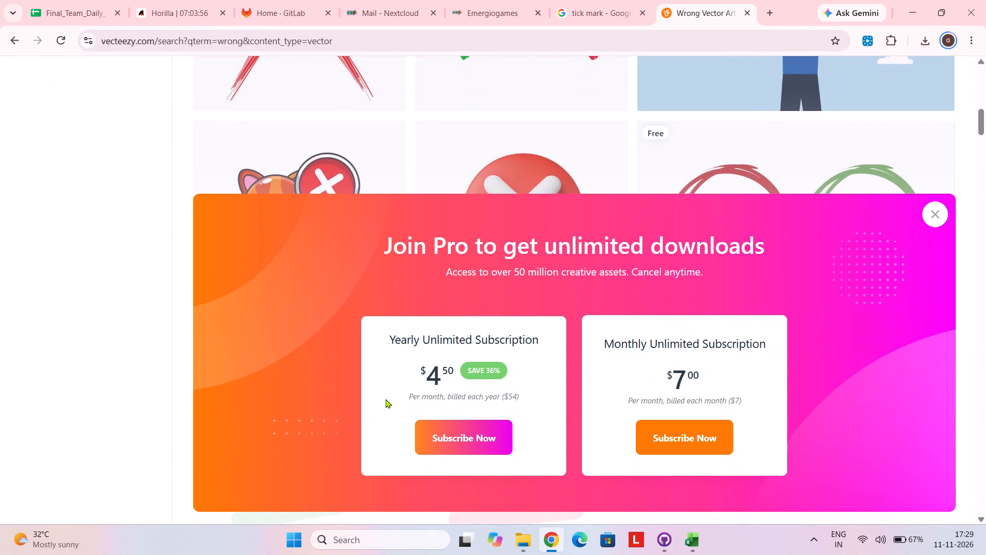
pyautogui.click(941, 214)
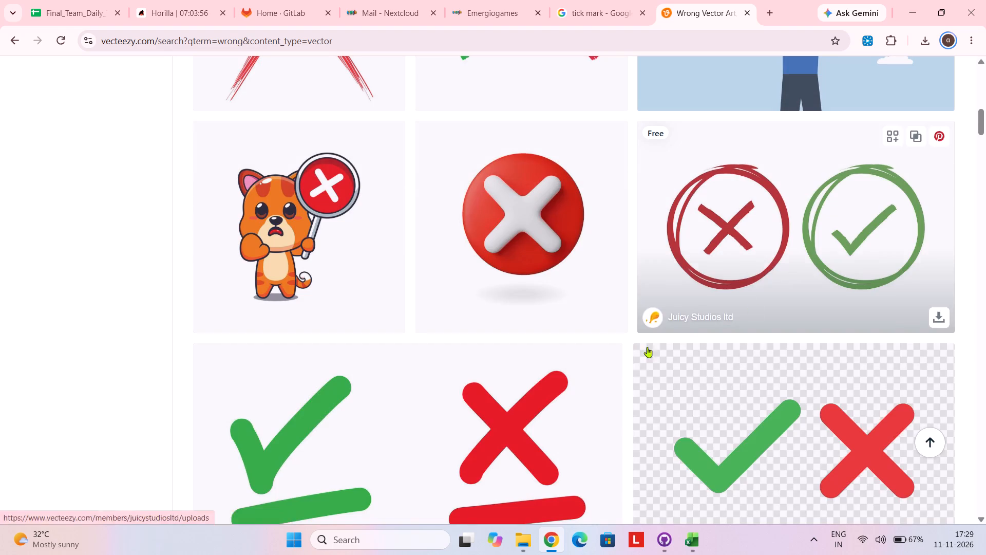
pyautogui.scroll(-8, 631, 357)
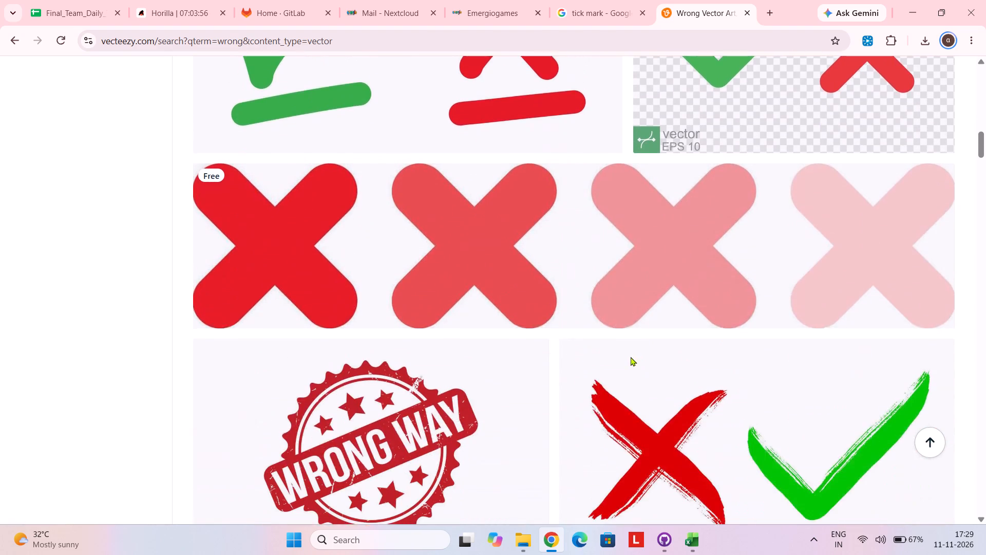
pyautogui.scroll(-8, 631, 357)
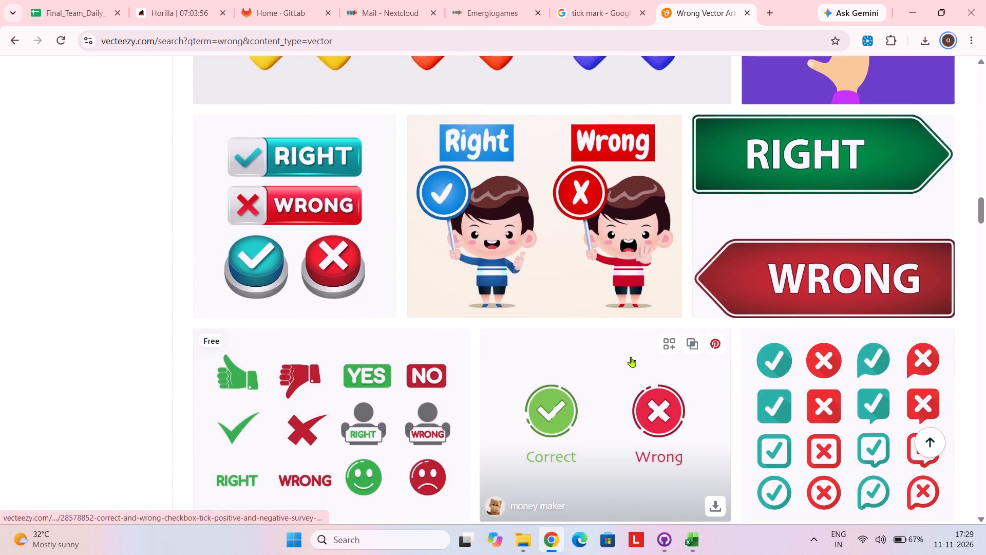
pyautogui.scroll(-6, 631, 357)
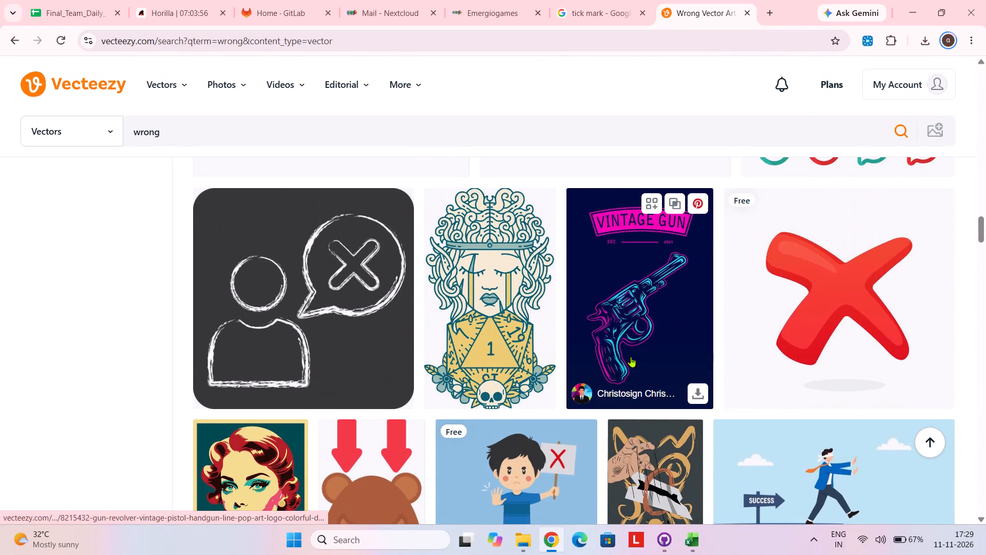
pyautogui.scroll(-1, 631, 357)
pyautogui.scroll(-4, 814, 322)
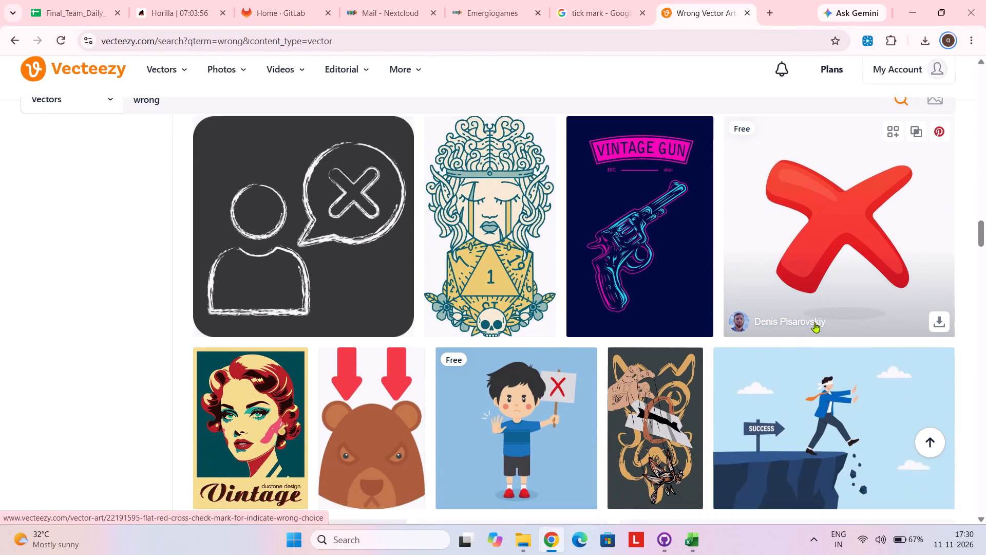
pyautogui.scroll(-7, 814, 322)
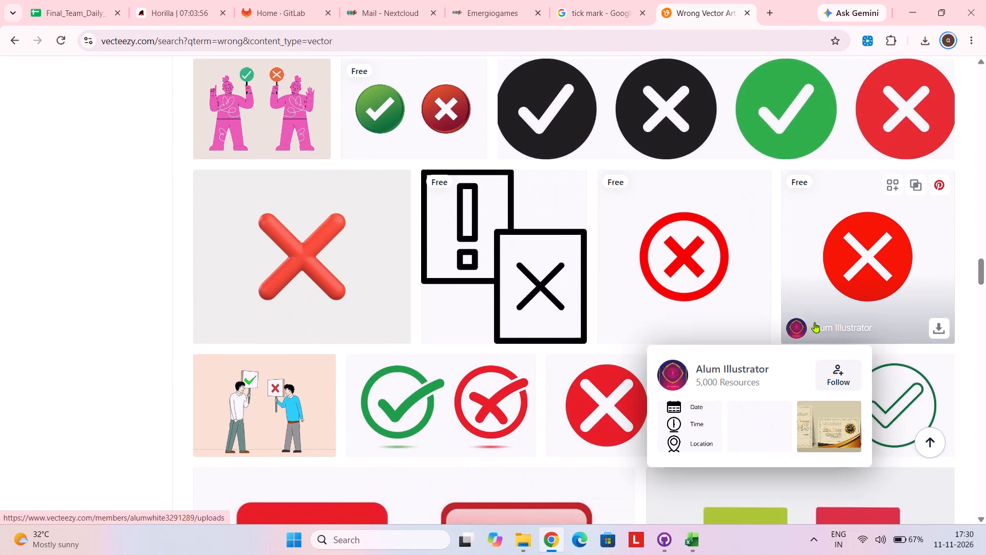
pyautogui.scroll(1, 814, 322)
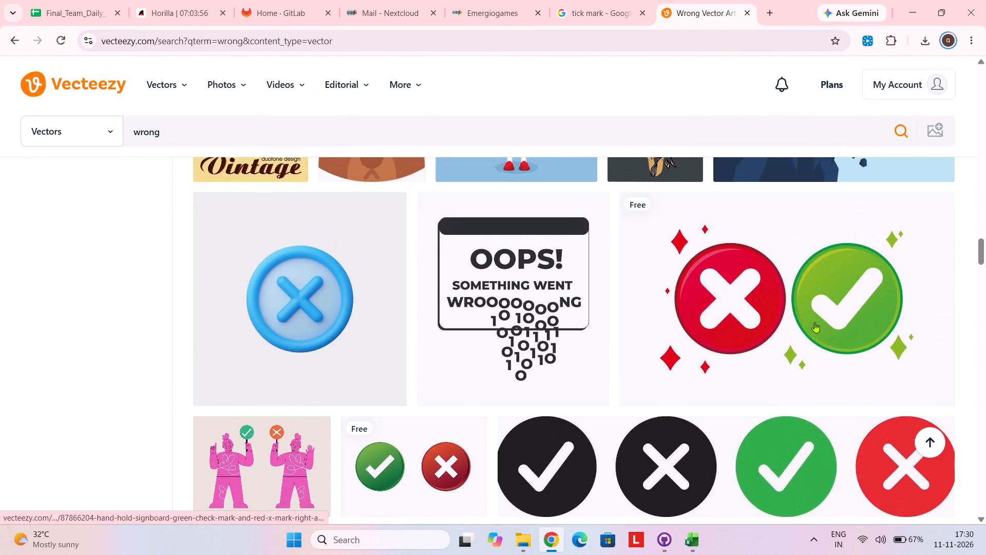
pyautogui.scroll(6, 814, 322)
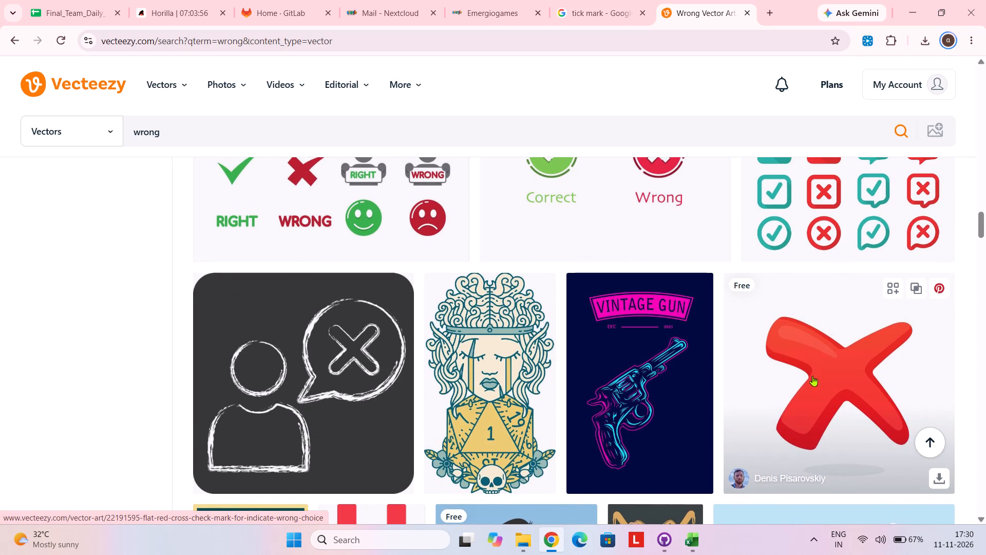
pyautogui.click(812, 376)
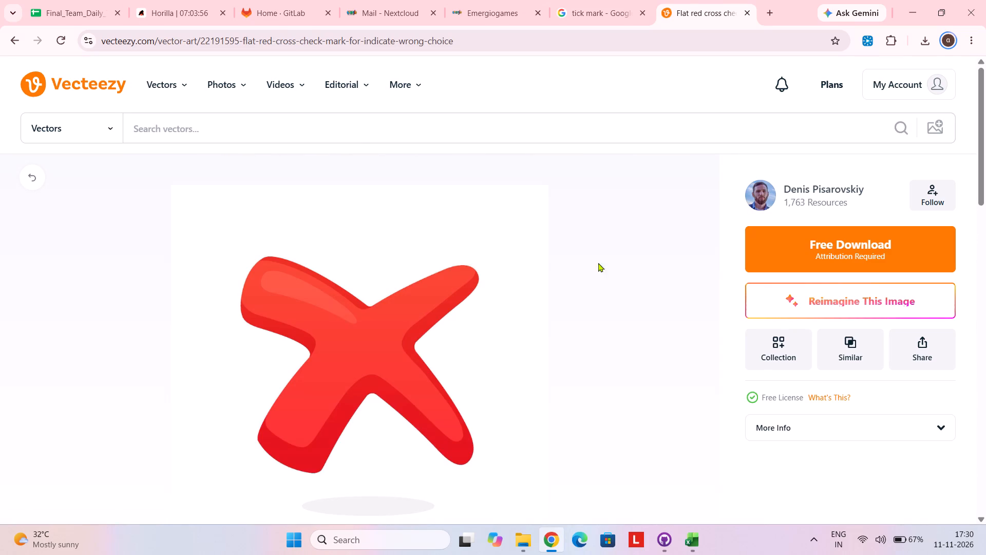
# Download the free flat red cross mark and show the downloaded zip in its Downloads folder.
pyautogui.click(880, 253)
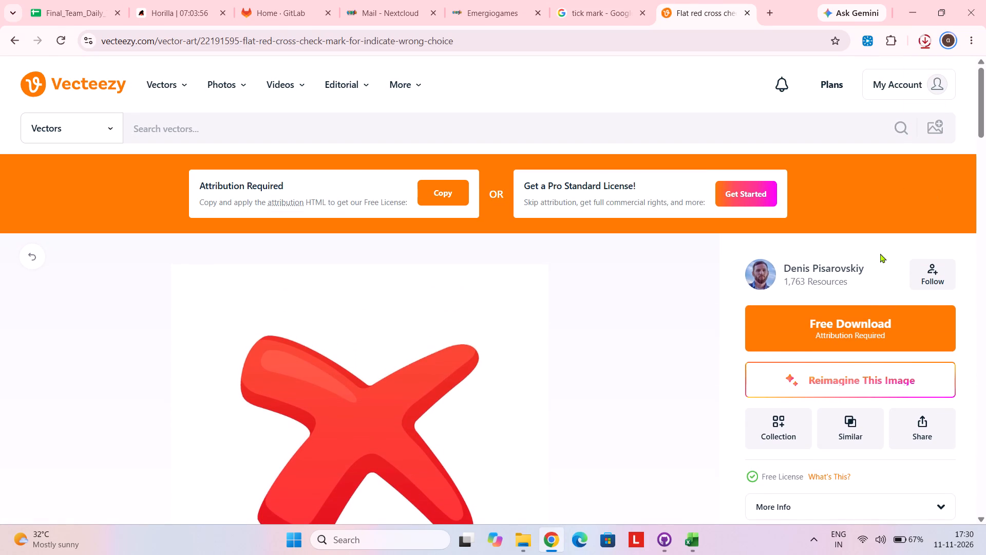
pyautogui.click(922, 41)
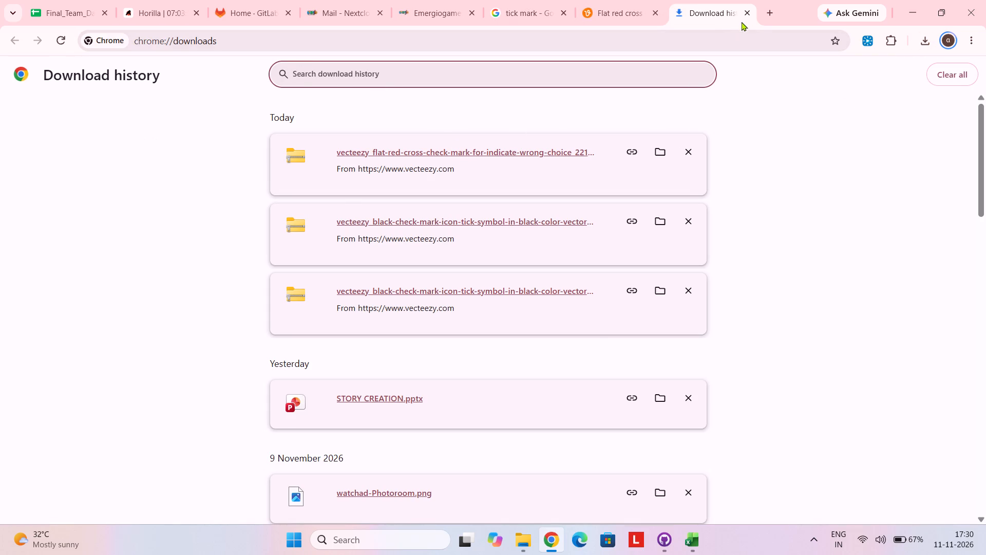
pyautogui.click(617, 7)
pyautogui.click(920, 44)
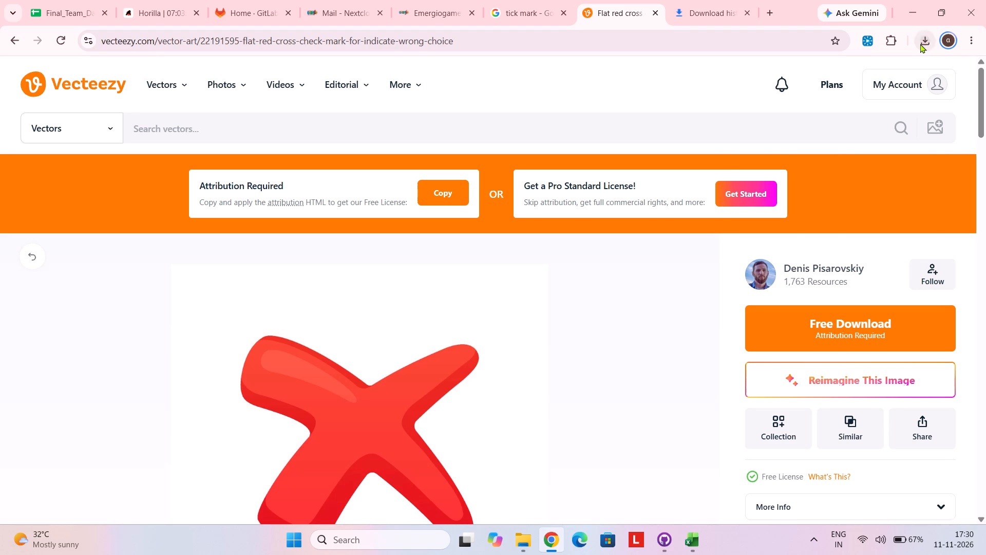
pyautogui.click(887, 100)
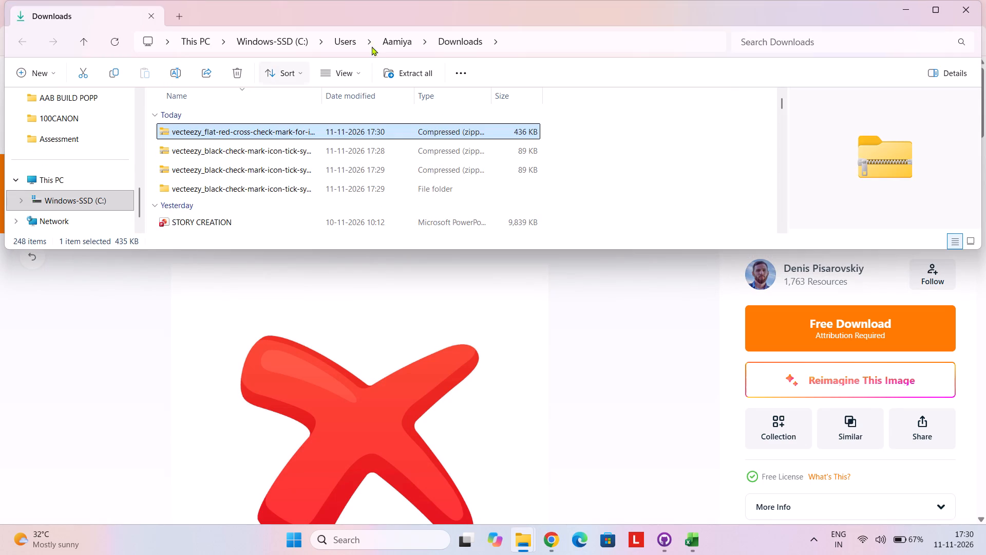
# Extract the flat red cross zip to its default folder, check the extracted folder's contents and return to Downloads.
pyautogui.click(395, 72)
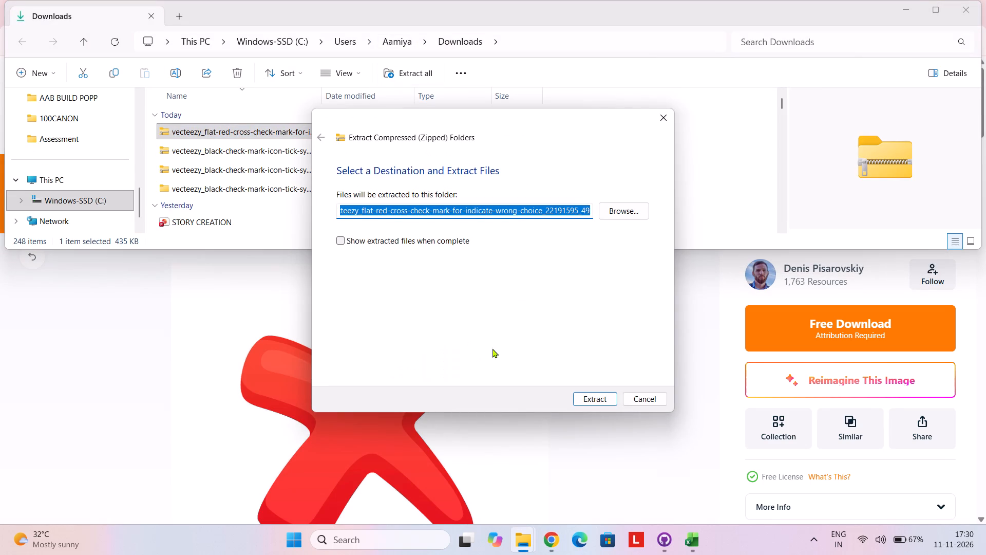
pyautogui.click(597, 398)
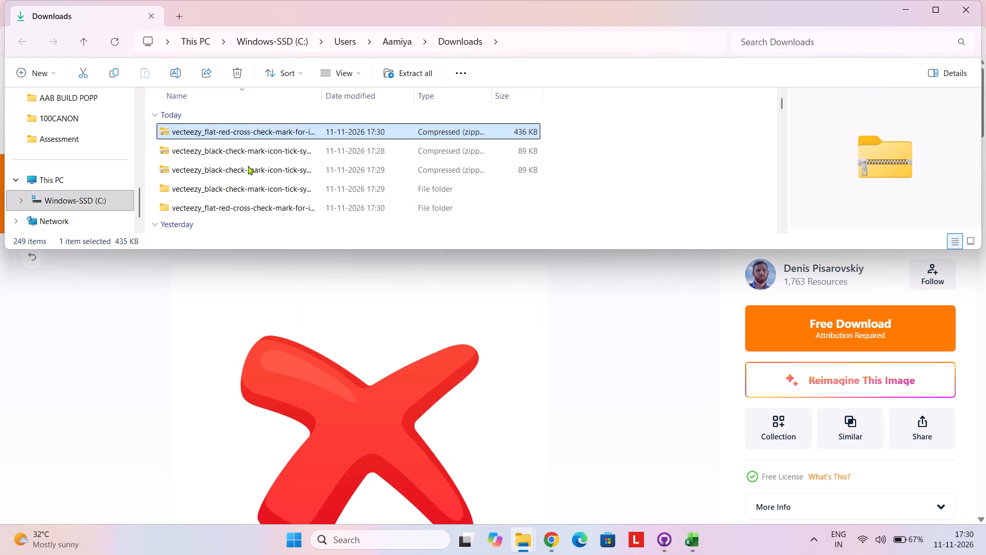
pyautogui.doubleClick(368, 207)
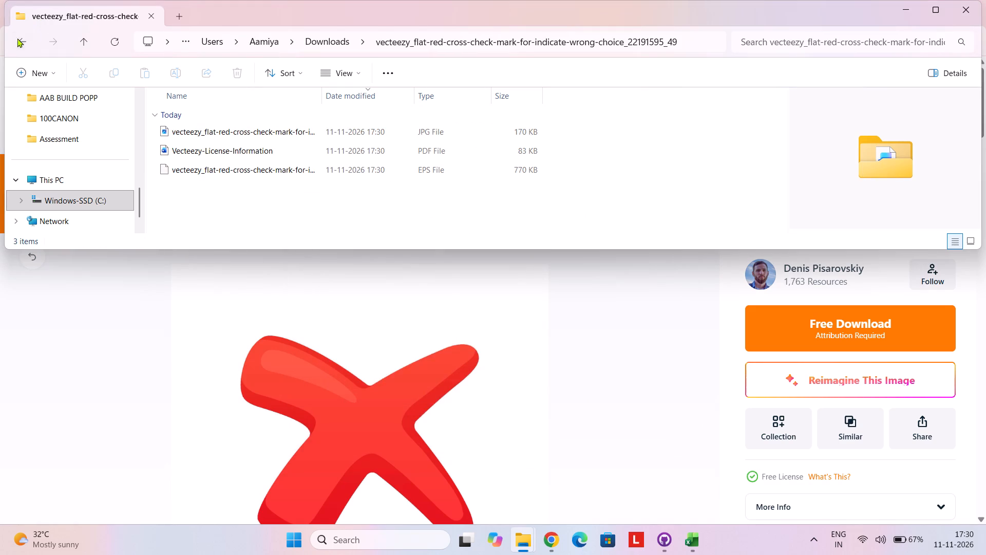
pyautogui.click(19, 42)
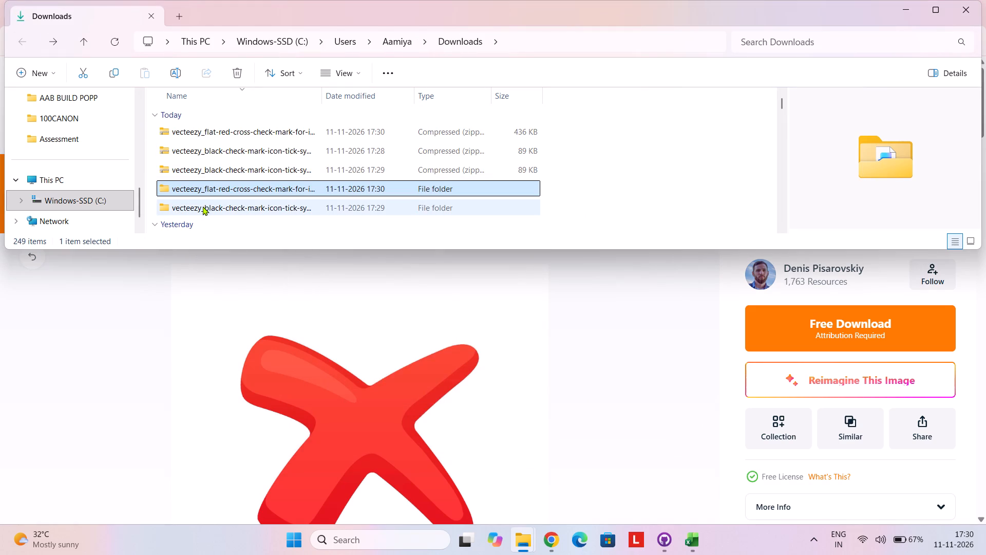
# Rename the extracted flat red cross folder as red-cross-check-mark.
pyautogui.click(203, 206)
pyautogui.click(219, 187)
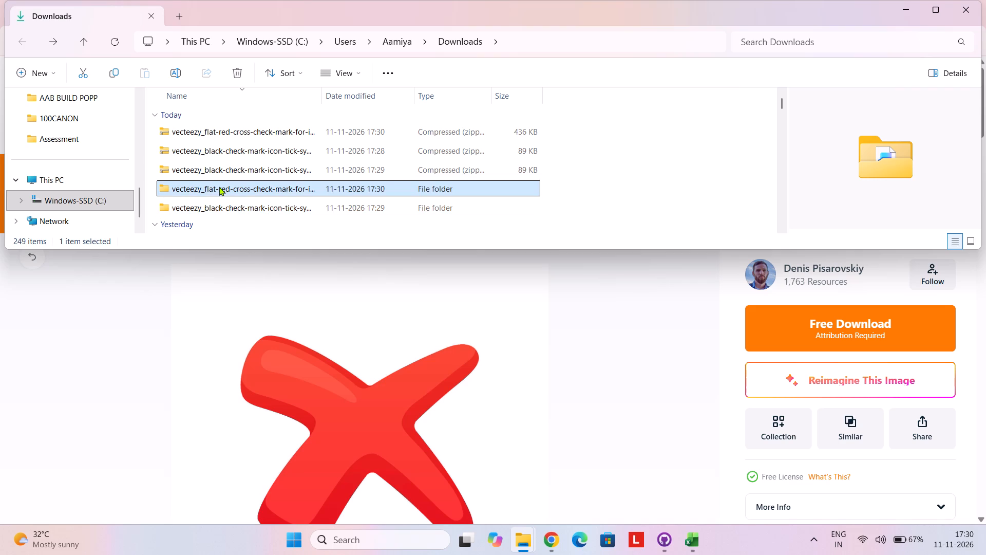
pyautogui.click(174, 79)
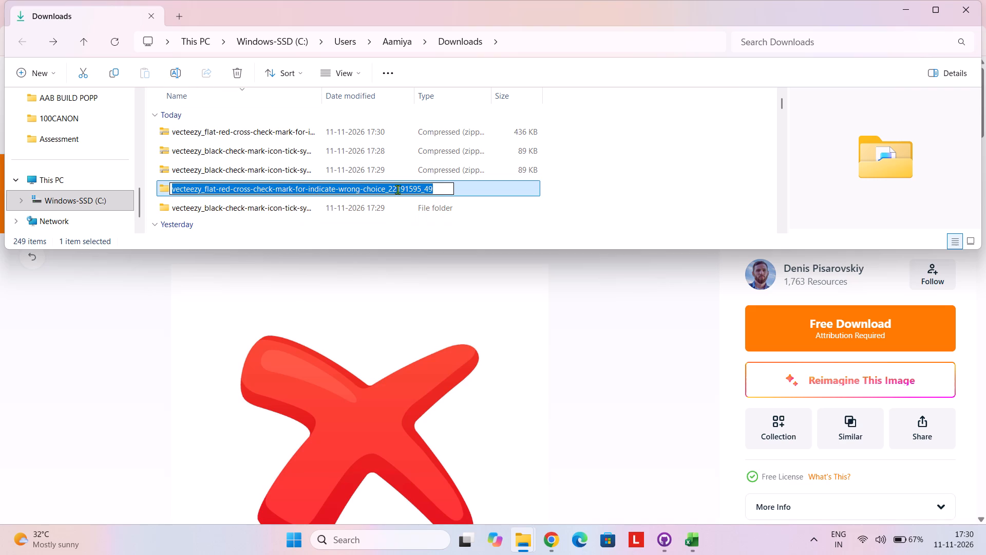
pyautogui.click(440, 188)
pyautogui.press('BackSpace')
pyautogui.press('BackSpace')
pyautogui.press('BackSpace')
pyautogui.press('BackSpace')
pyautogui.press('BackSpace')
pyautogui.press('BackSpace')
pyautogui.press('BackSpace')
pyautogui.press('BackSpace')
pyautogui.press('BackSpace')
pyautogui.press('BackSpace')
pyautogui.press('BackSpace')
pyautogui.press('BackSpace')
pyautogui.press('BackSpace')
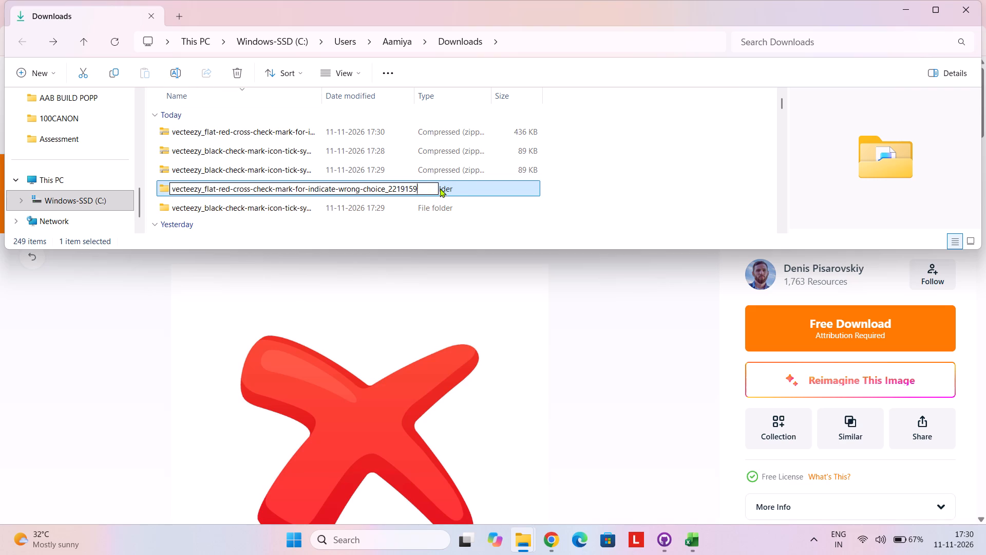
pyautogui.press('BackSpace')
pyautogui.press('BackSpace')
pyautogui.press('BackSpace')
pyautogui.press('BackSpace')
pyautogui.press('BackSpace')
pyautogui.press('BackSpace')
pyautogui.press('BackSpace')
pyautogui.press('BackSpace')
pyautogui.press('BackSpace')
pyautogui.press('BackSpace')
pyautogui.press('BackSpace')
pyautogui.press('BackSpace')
pyautogui.press('BackSpace')
pyautogui.press('BackSpace')
pyautogui.press('BackSpace')
pyautogui.press('BackSpace')
pyautogui.press('BackSpace')
pyautogui.press('BackSpace')
pyautogui.press('BackSpace')
pyautogui.press('BackSpace')
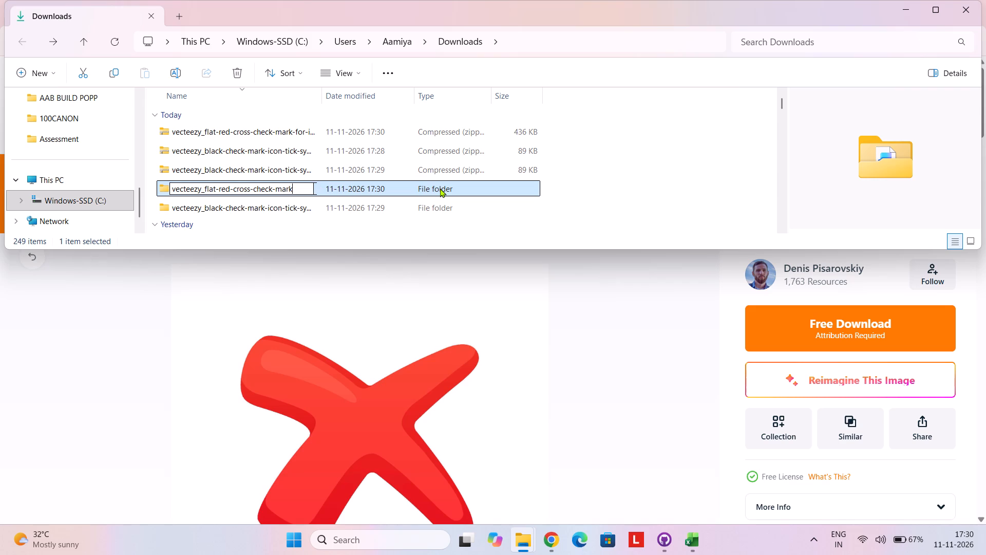
pyautogui.press('Left')
pyautogui.press('Left')
pyautogui.press('Left')
pyautogui.press('Left')
pyautogui.press('Left')
pyautogui.press('Left')
pyautogui.press('Left')
pyautogui.press('Left')
pyautogui.press('Left')
pyautogui.press('Left')
pyautogui.press('Left')
pyautogui.press('Left')
pyautogui.press('Left')
pyautogui.press('Left')
pyautogui.press('Left')
pyautogui.press('Left')
pyautogui.press('Left')
pyautogui.press('Left')
pyautogui.press('Left')
pyautogui.press('Left')
pyautogui.press('BackSpace')
pyautogui.press('BackSpace')
pyautogui.press('BackSpace')
pyautogui.press('BackSpace')
pyautogui.press('BackSpace')
pyautogui.press('BackSpace')
pyautogui.press('BackSpace')
pyautogui.press('BackSpace')
pyautogui.press('BackSpace')
pyautogui.press('BackSpace')
pyautogui.press('BackSpace')
pyautogui.press('BackSpace')
pyautogui.press('BackSpace')
pyautogui.press('BackSpace')
pyautogui.press('BackSpace')
pyautogui.press('BackSpace')
pyautogui.press('BackSpace')
pyautogui.press('BackSpace')
pyautogui.press('BackSpace')
pyautogui.press('BackSpace')
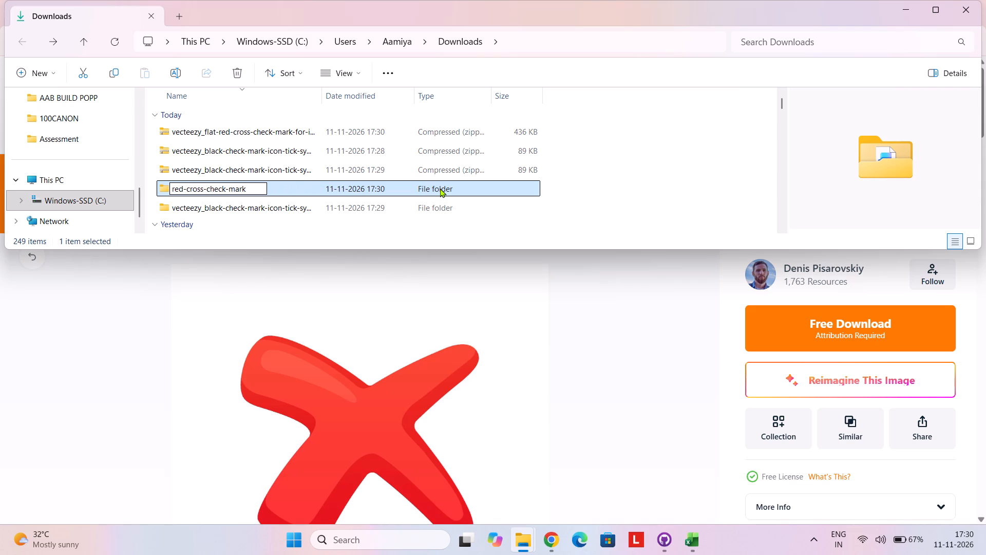
pyautogui.click(637, 179)
# Rename the extracted black check mark folder as check-mark-icon-tick-symbol.
pyautogui.click(420, 207)
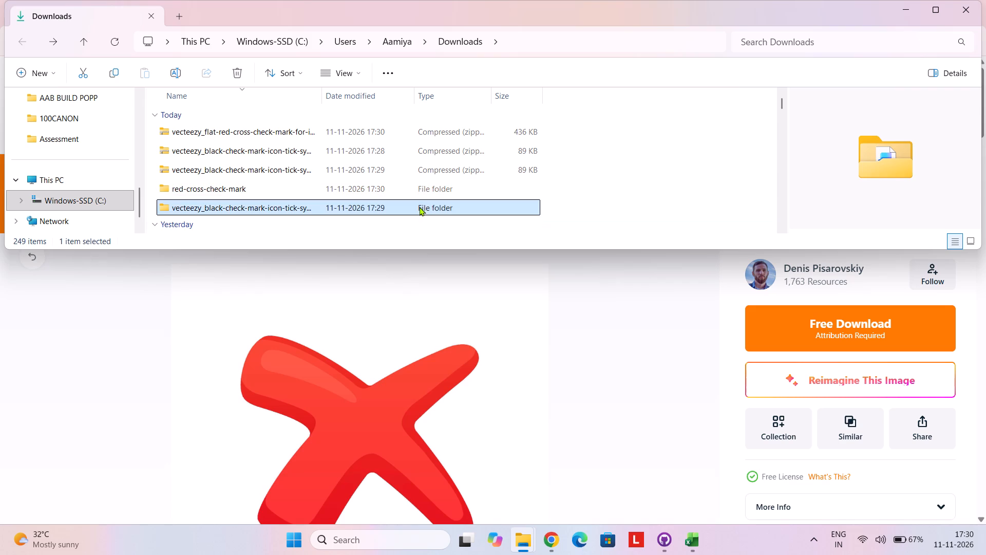
pyautogui.click(177, 75)
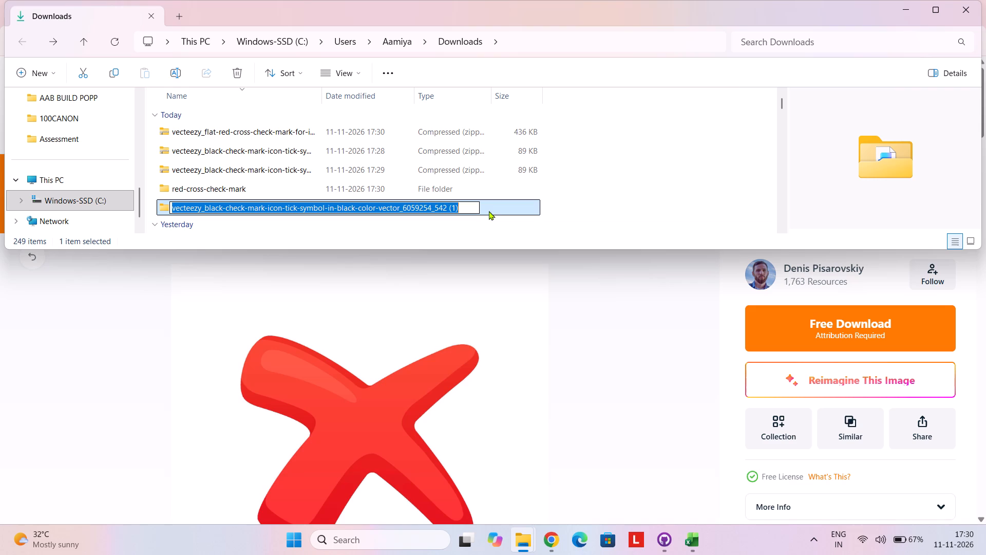
pyautogui.click(468, 210)
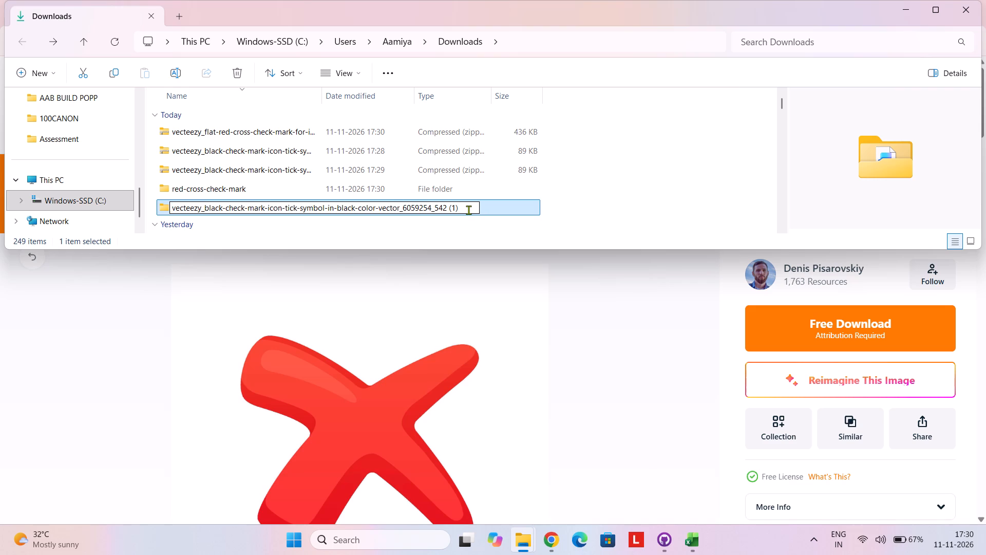
pyautogui.press('BackSpace')
pyautogui.press('BackSpace')
pyautogui.press('BackSpace')
pyautogui.press('BackSpace')
pyautogui.press('BackSpace')
pyautogui.press('BackSpace')
pyautogui.press('BackSpace')
pyautogui.press('BackSpace')
pyautogui.press('BackSpace')
pyautogui.press('BackSpace')
pyautogui.press('BackSpace')
pyautogui.press('BackSpace')
pyautogui.press('BackSpace')
pyautogui.press('BackSpace')
pyautogui.press('BackSpace')
pyautogui.press('BackSpace')
pyautogui.press('BackSpace')
pyautogui.press('BackSpace')
pyautogui.press('BackSpace')
pyautogui.press('BackSpace')
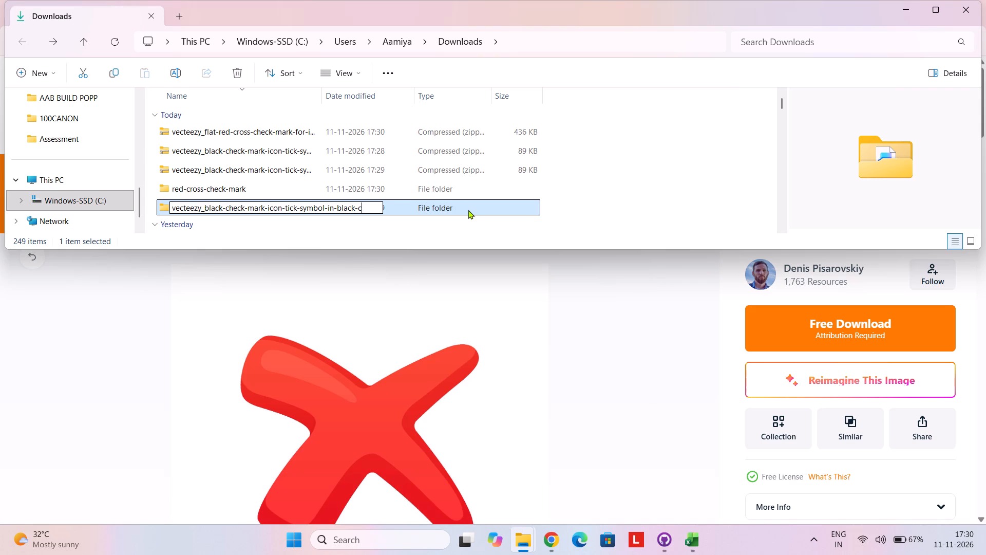
pyautogui.press('BackSpace')
pyautogui.press('BackSpace')
pyautogui.press('BackSpace')
pyautogui.press('BackSpace')
pyautogui.press('BackSpace')
pyautogui.press('BackSpace')
pyautogui.press('BackSpace')
pyautogui.press('BackSpace')
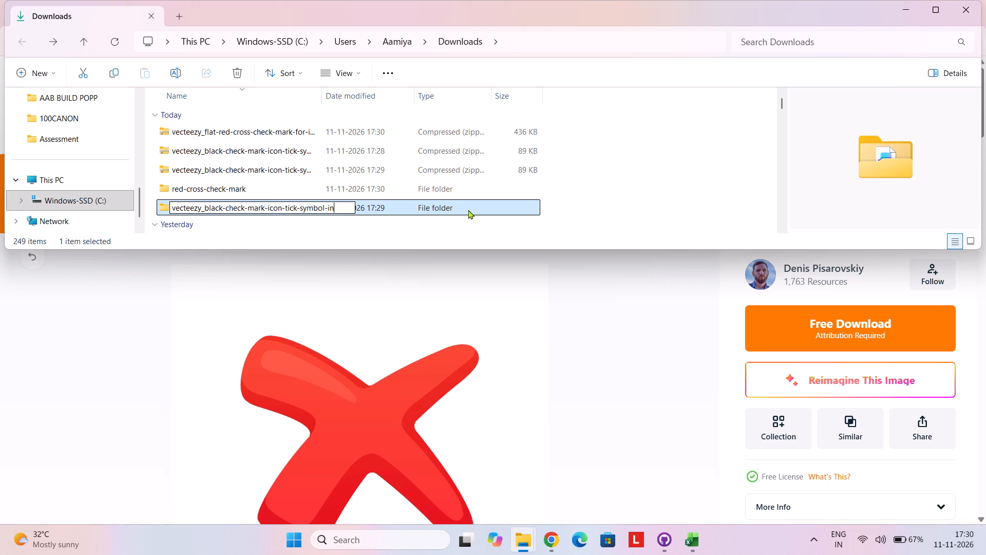
pyautogui.press('BackSpace')
pyautogui.press('BackSpace')
pyautogui.press('BackSpace')
pyautogui.press('Left')
pyautogui.press('Left')
pyautogui.press('Left')
pyautogui.press('Left')
pyautogui.press('Left')
pyautogui.press('Left')
pyautogui.press('Left')
pyautogui.press('Left')
pyautogui.press('Left')
pyautogui.press('Left')
pyautogui.press('Left')
pyautogui.press('Left')
pyautogui.press('Left')
pyautogui.press('Left')
pyautogui.press('Left')
pyautogui.press('Left')
pyautogui.press('Left')
pyautogui.press('Left')
pyautogui.press('Left')
pyautogui.press('Left')
pyautogui.press('Left')
pyautogui.press('BackSpace')
pyautogui.press('BackSpace')
pyautogui.press('BackSpace')
pyautogui.press('BackSpace')
pyautogui.press('BackSpace')
pyautogui.press('BackSpace')
pyautogui.press('BackSpace')
pyautogui.press('BackSpace')
pyautogui.press('BackSpace')
pyautogui.press('BackSpace')
pyautogui.press('BackSpace')
pyautogui.press('BackSpace')
pyautogui.press('BackSpace')
pyautogui.press('BackSpace')
pyautogui.press('BackSpace')
pyautogui.press('BackSpace')
pyautogui.press('BackSpace')
pyautogui.press('BackSpace')
pyautogui.press('BackSpace')
pyautogui.press('BackSpace')
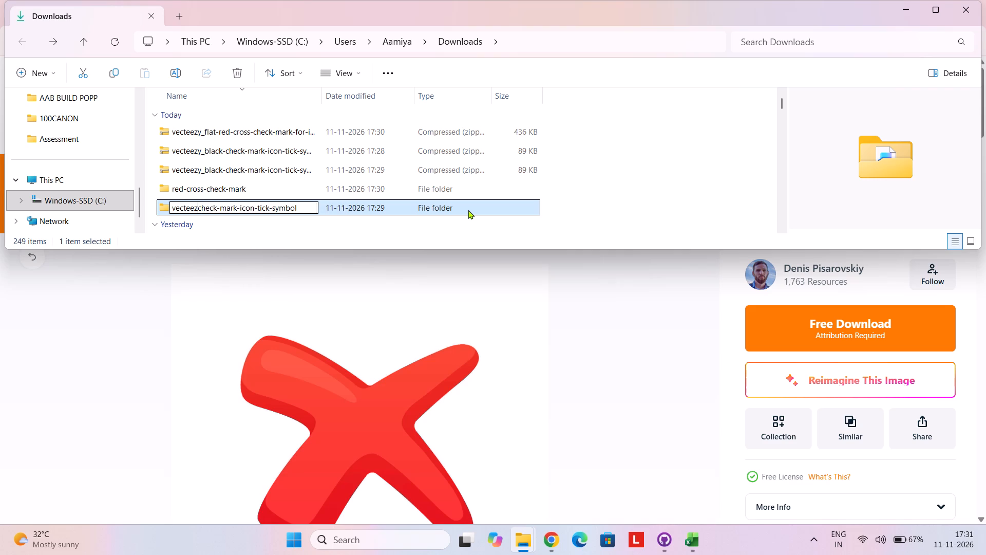
pyautogui.click(600, 197)
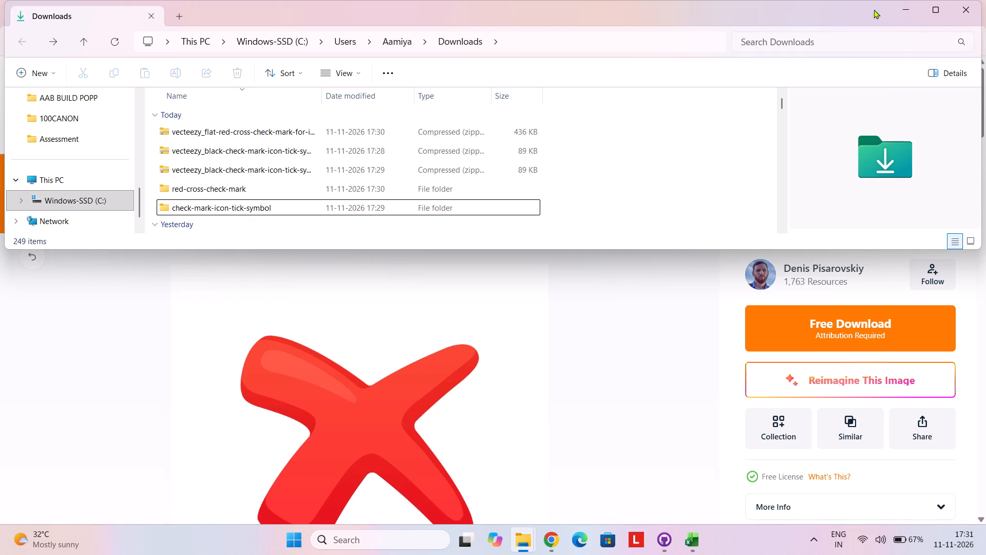
# Return to the softskill tracker workbook and insert the tick image in cell B4 from the check-mark-icon-tick-symbol folder in Downloads.
pyautogui.click(904, 3)
pyautogui.click(913, 13)
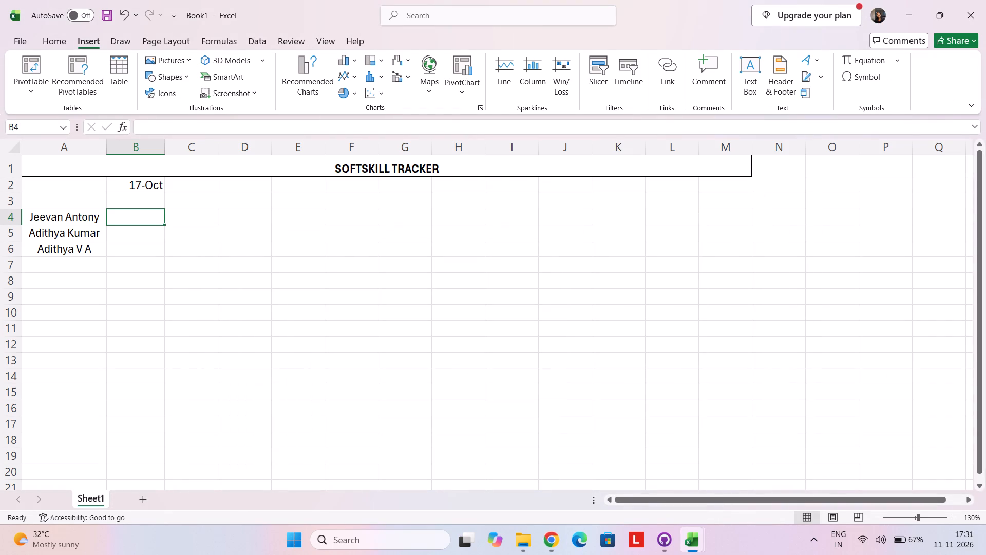
pyautogui.rightClick(148, 215)
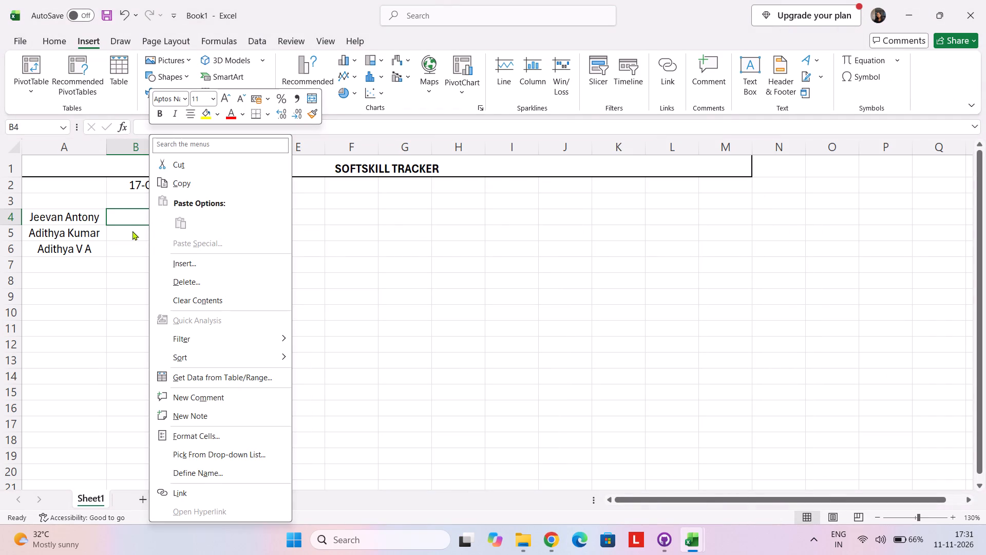
pyautogui.click(133, 218)
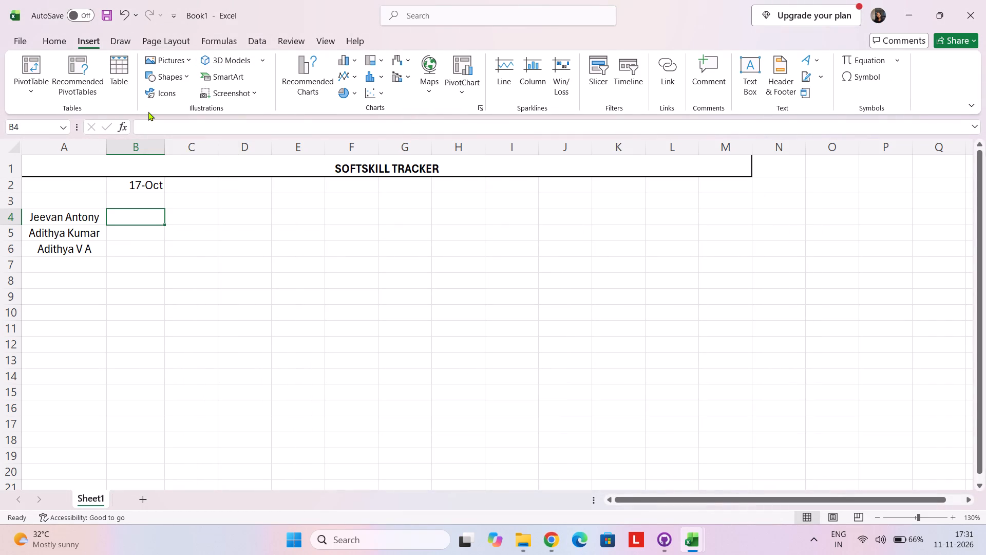
pyautogui.click(171, 61)
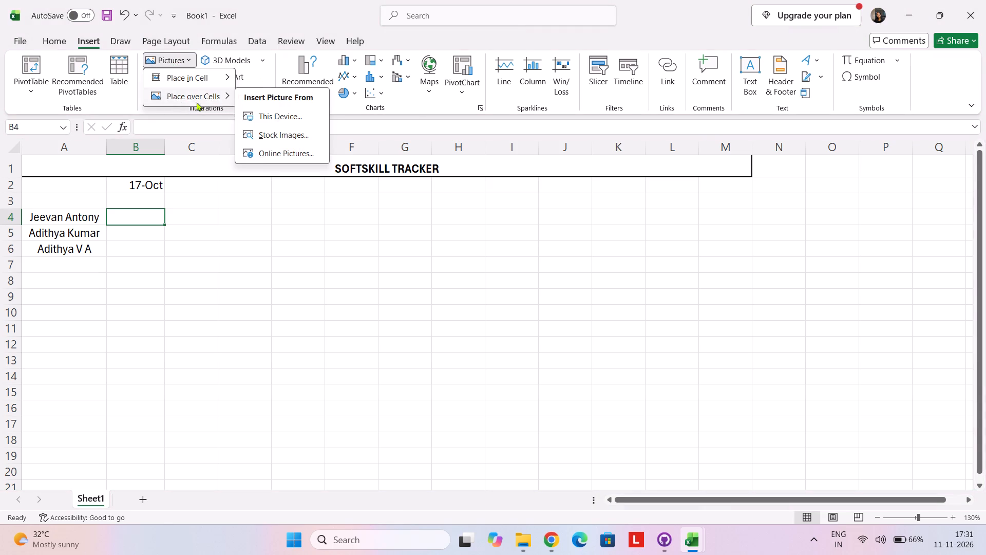
pyautogui.click(193, 79)
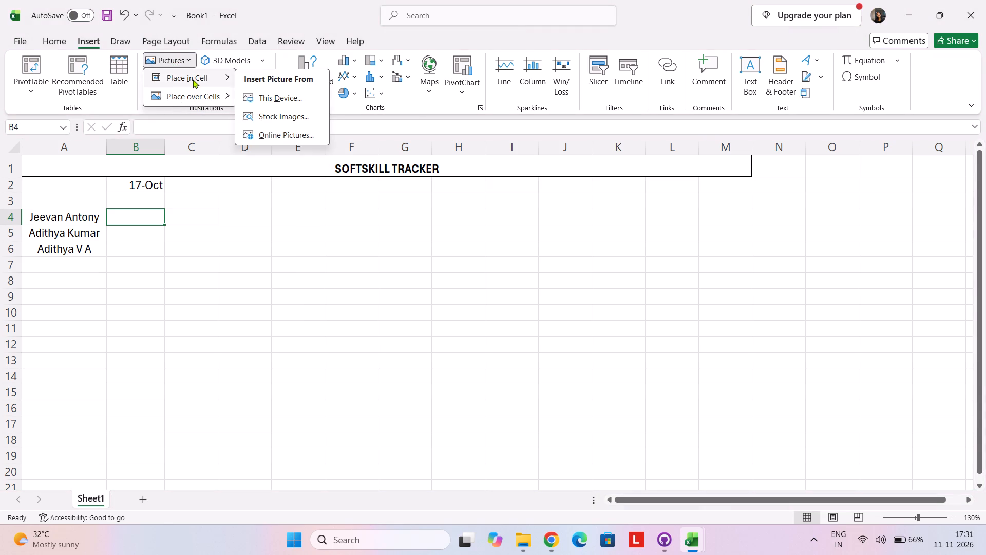
pyautogui.click(276, 99)
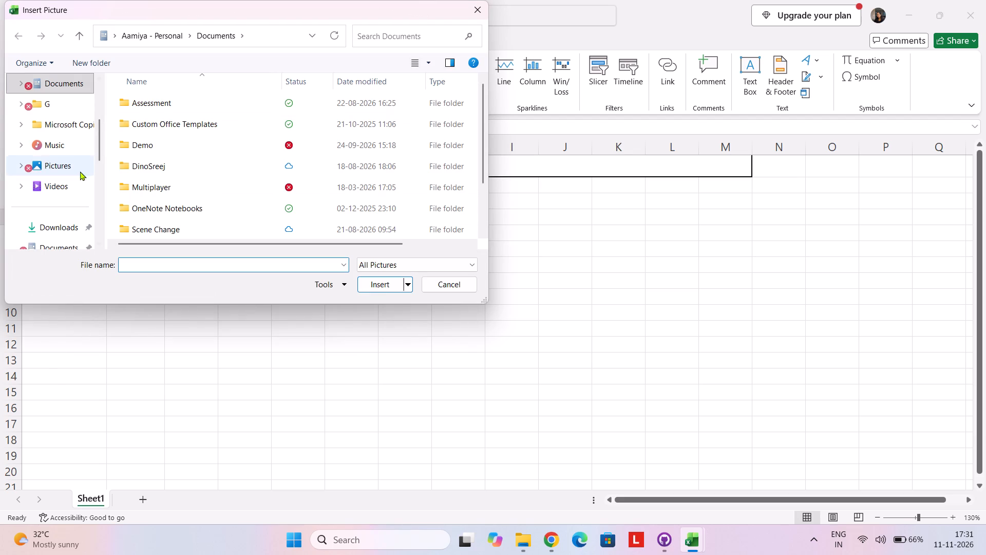
pyautogui.click(66, 228)
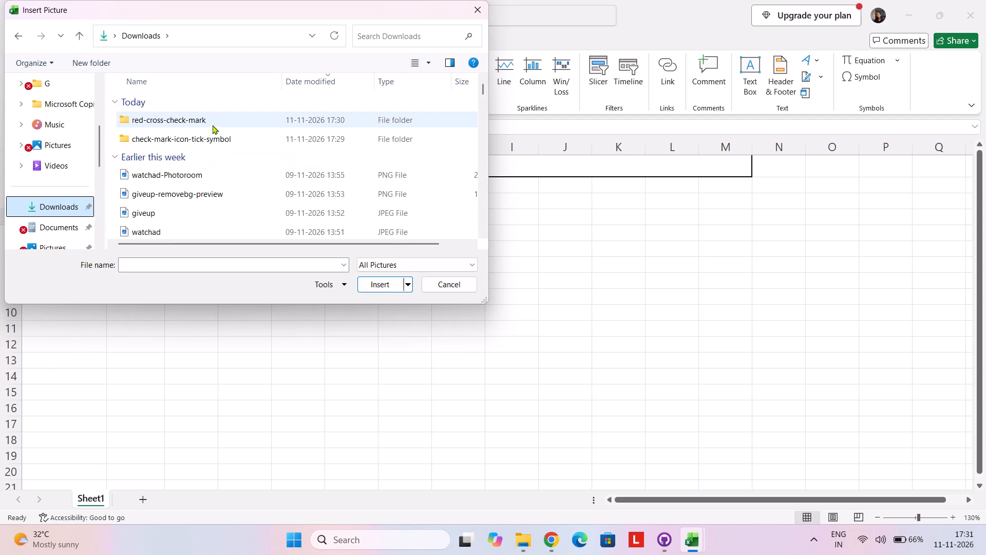
pyautogui.doubleClick(185, 143)
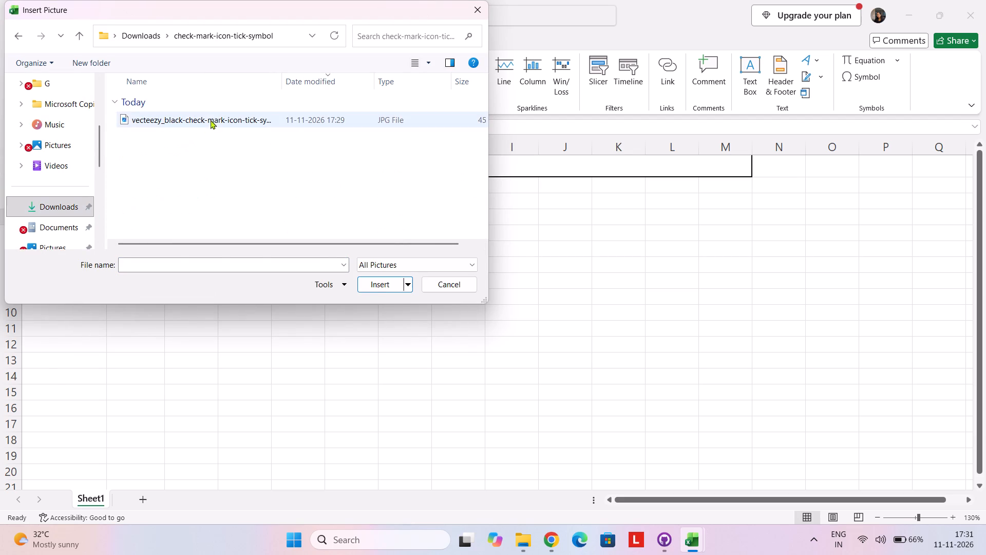
pyautogui.doubleClick(211, 116)
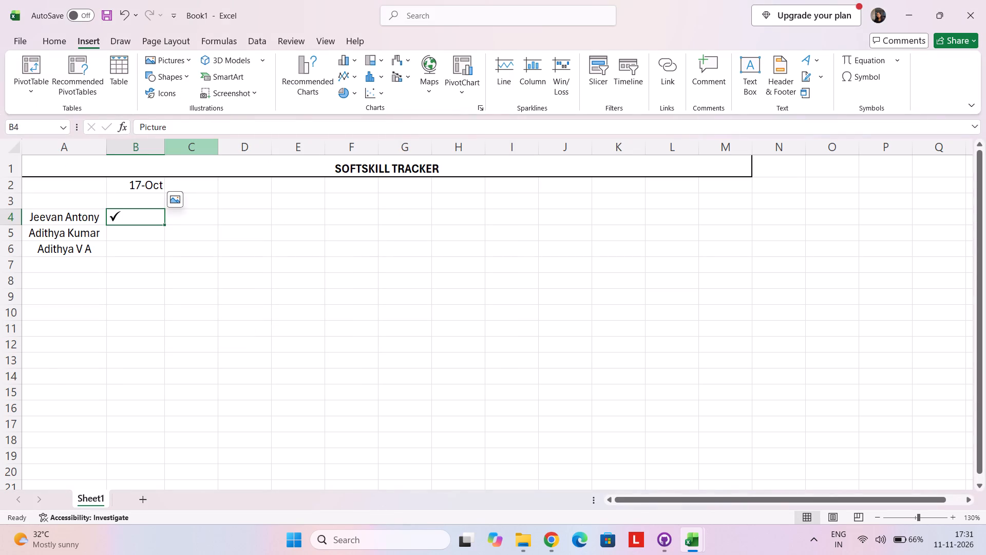
# Centre the tick image horizontally in cell B4.
pyautogui.click(154, 237)
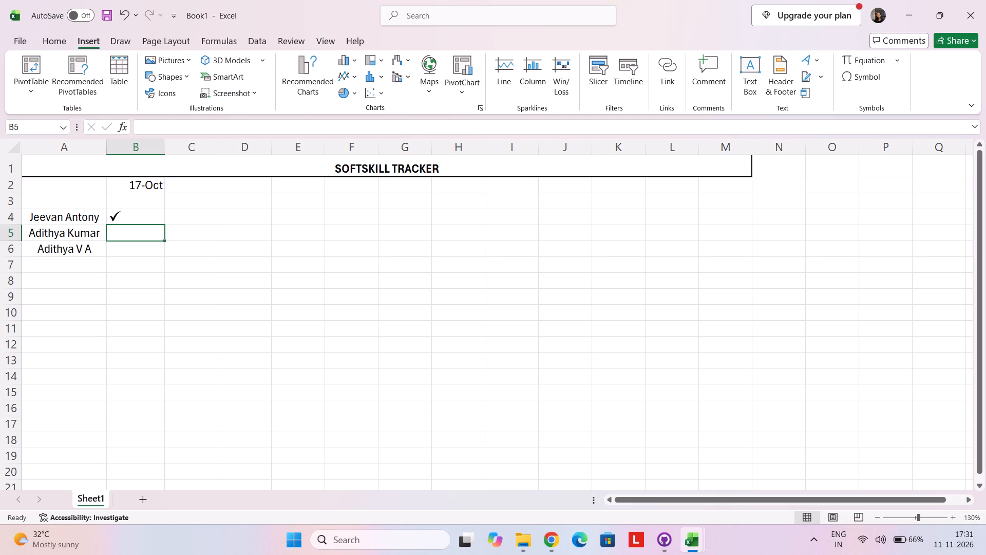
pyautogui.click(137, 215)
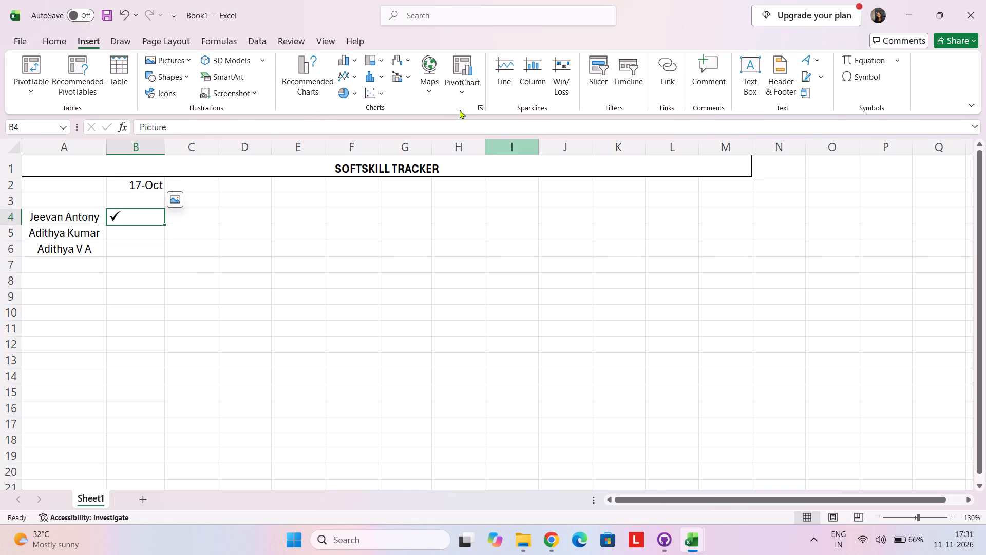
pyautogui.click(63, 40)
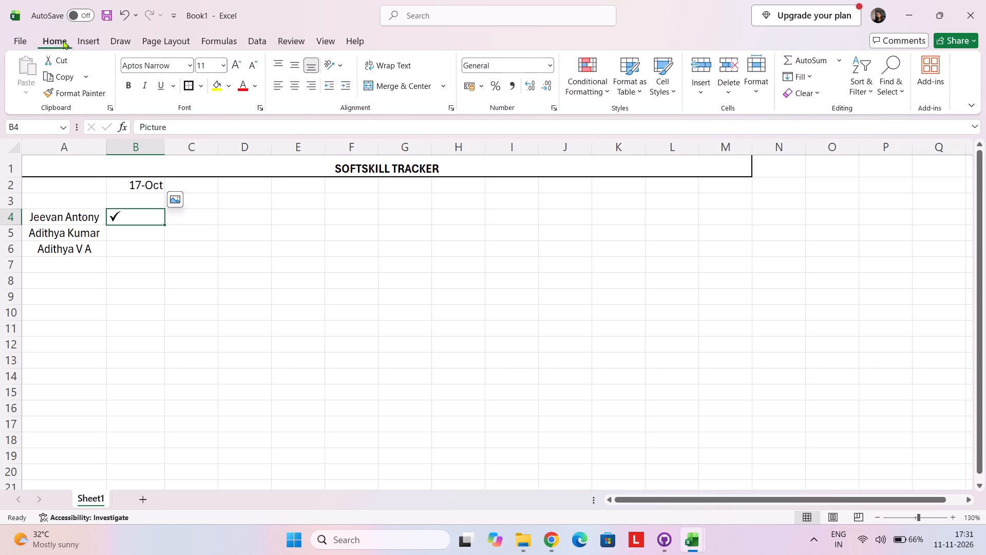
pyautogui.click(297, 90)
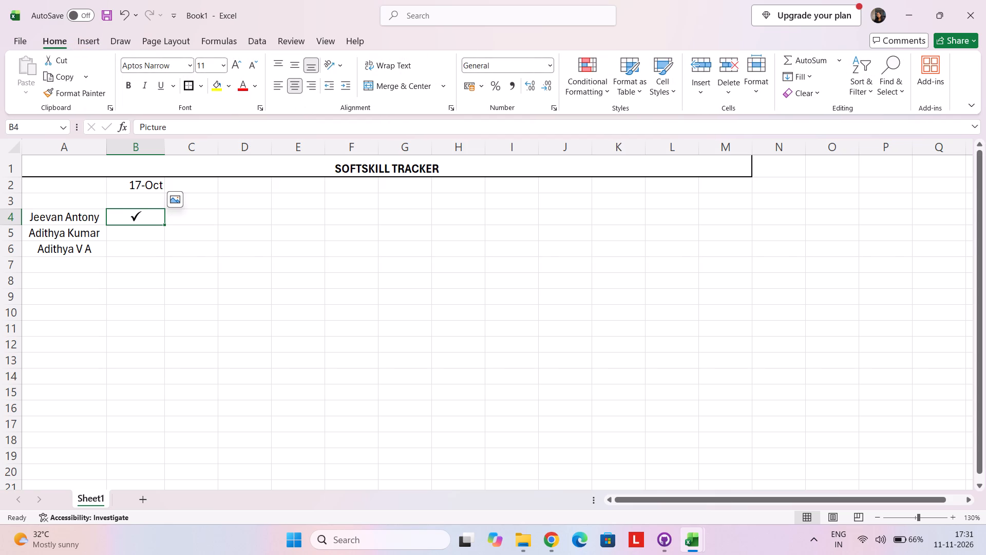
# Copy the tick from B4 into B5 and B6 for the other two students under 17-Oct.
pyautogui.click(147, 233)
pyautogui.click(145, 219)
pyautogui.hotkey('ctrl', 'c')
pyautogui.press('Down')
pyautogui.hotkey('ctrl', 'v')
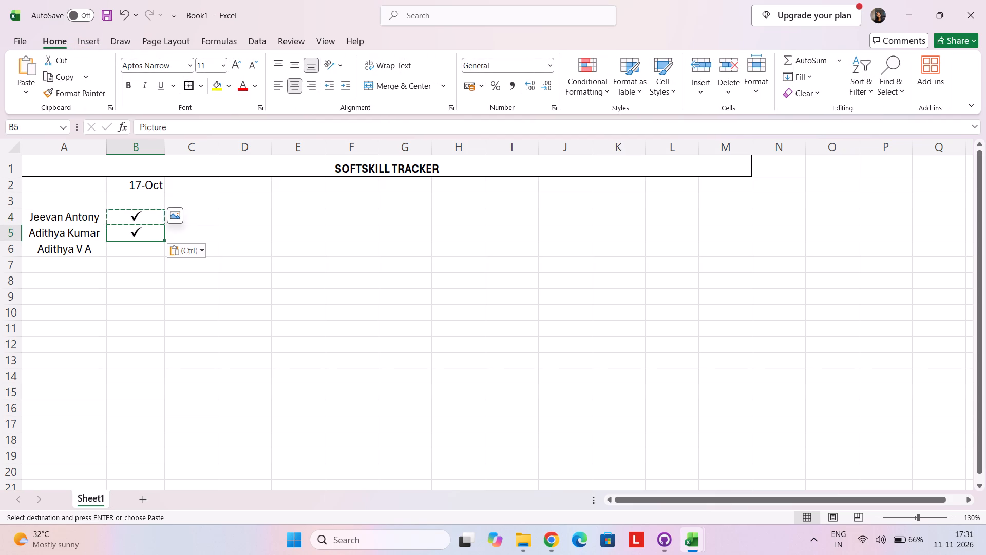
pyautogui.press('Down')
pyautogui.hotkey('ctrl', 'v')
pyautogui.click(226, 243)
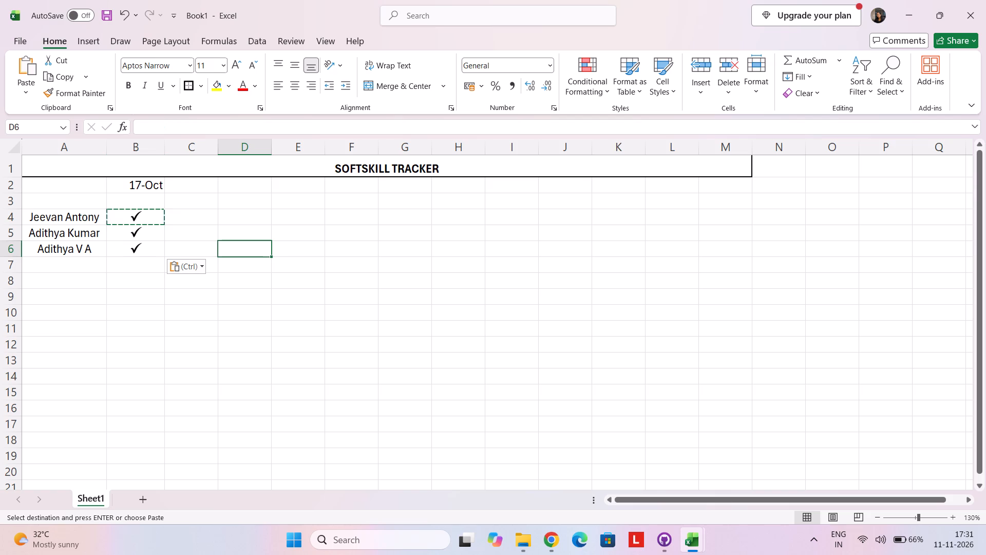
# Enter the date 11-Nov in cell C2, beside 17-Oct.
pyautogui.doubleClick(193, 223)
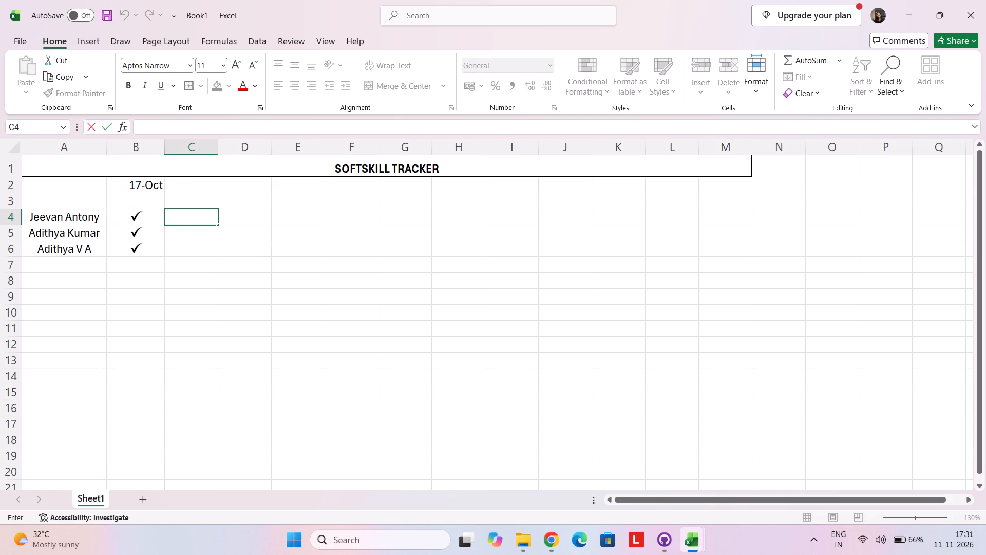
pyautogui.click(189, 183)
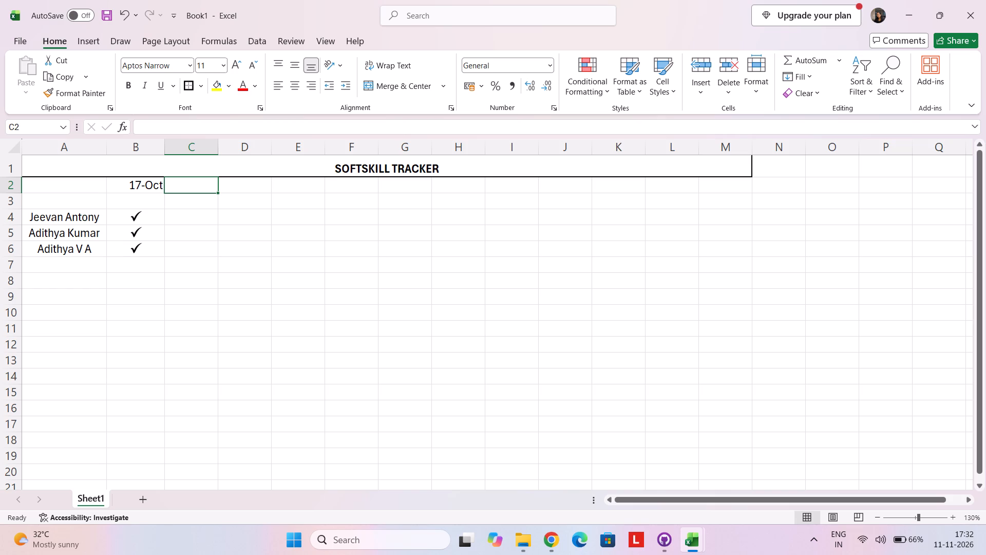
pyautogui.write('11')
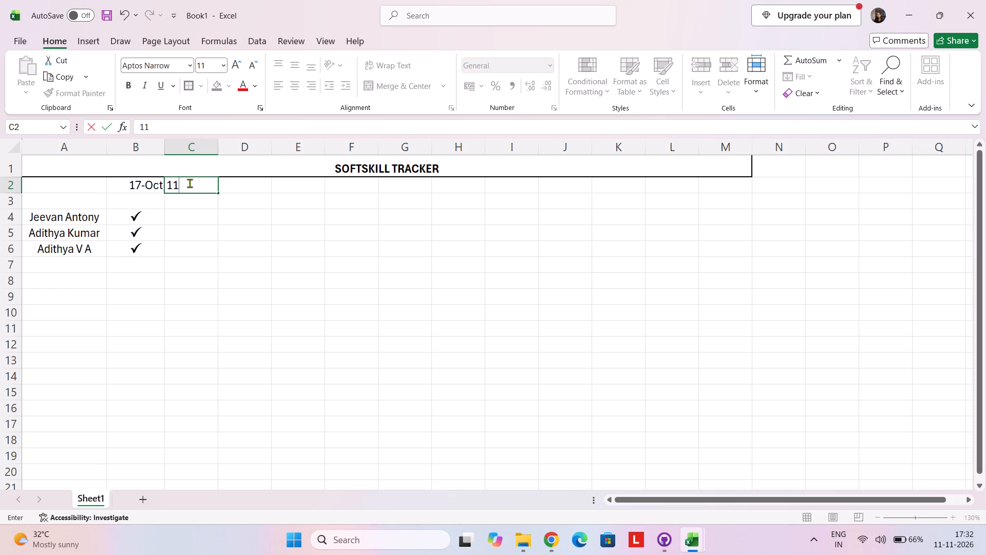
pyautogui.press('-')
pyautogui.press('Down')
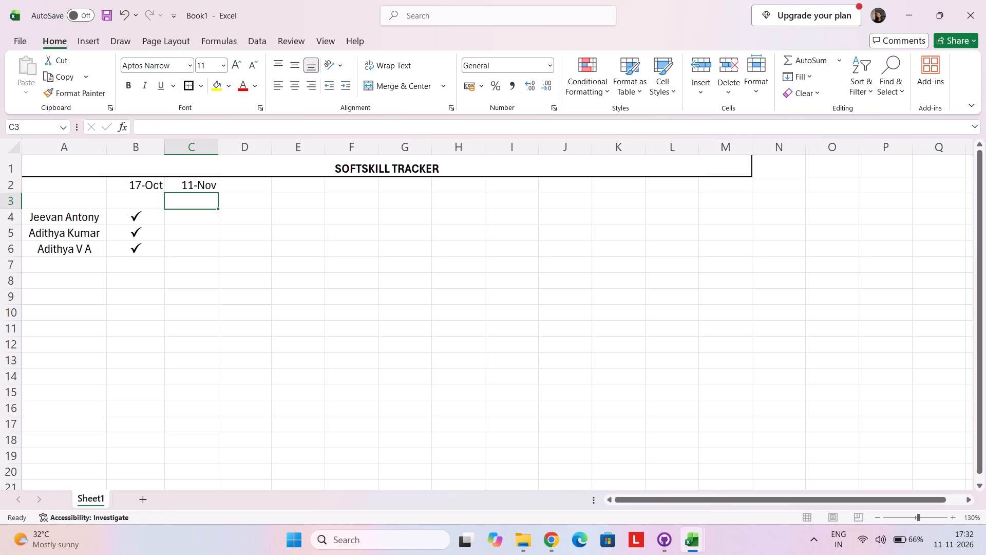
# Copy the tick from B6 into C4, C5 and C6 for the three students under 11-Nov.
pyautogui.press('Down')
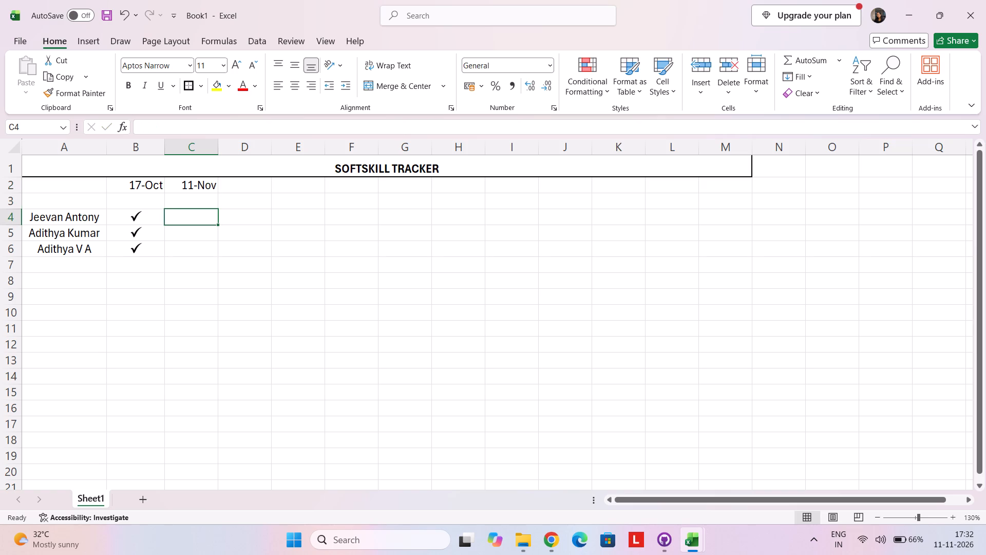
pyautogui.hotkey('ctrl', 'v')
pyautogui.click(243, 279)
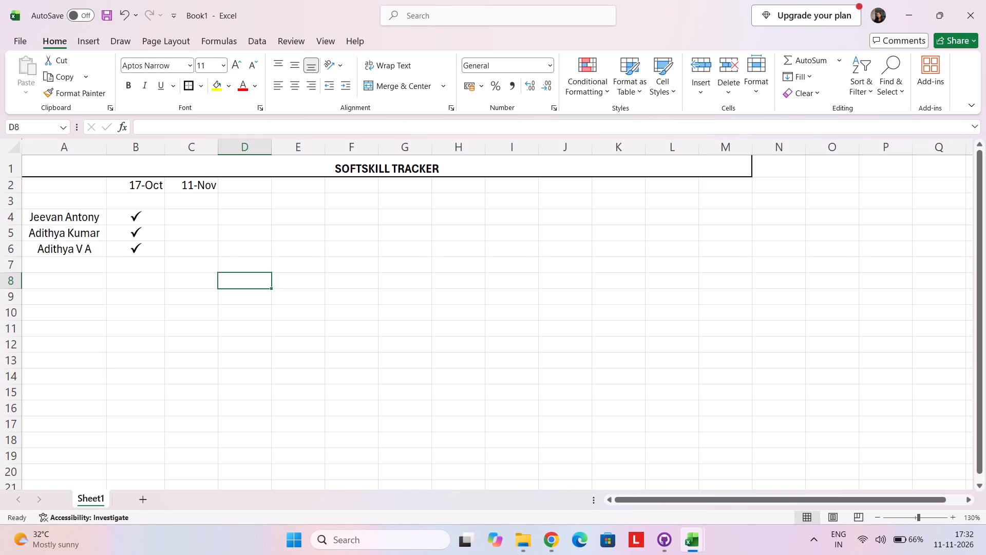
pyautogui.click(194, 219)
pyautogui.hotkey('ctrl', 'v')
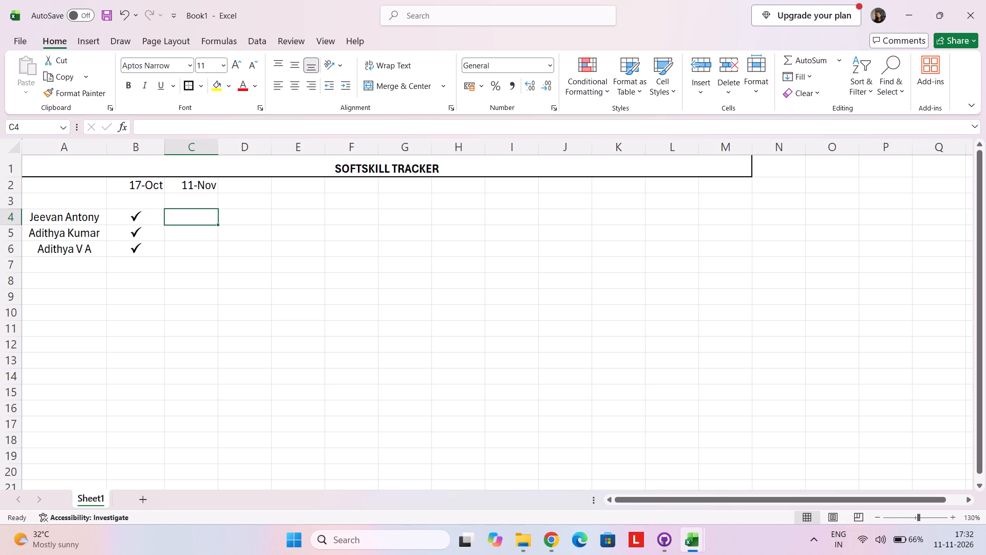
pyautogui.click(143, 251)
pyautogui.hotkey('ctrl', 'c')
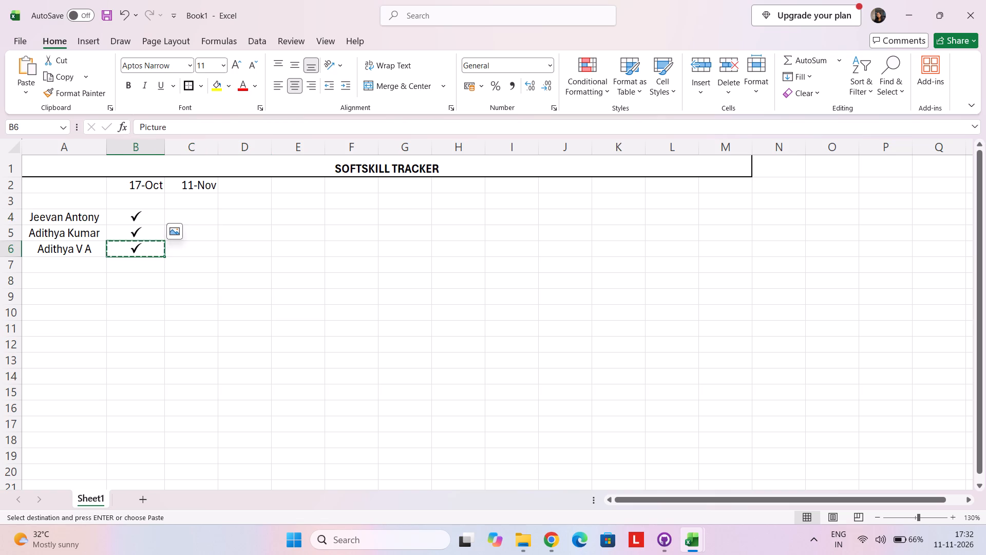
pyautogui.click(198, 215)
pyautogui.hotkey('ctrl', 'v')
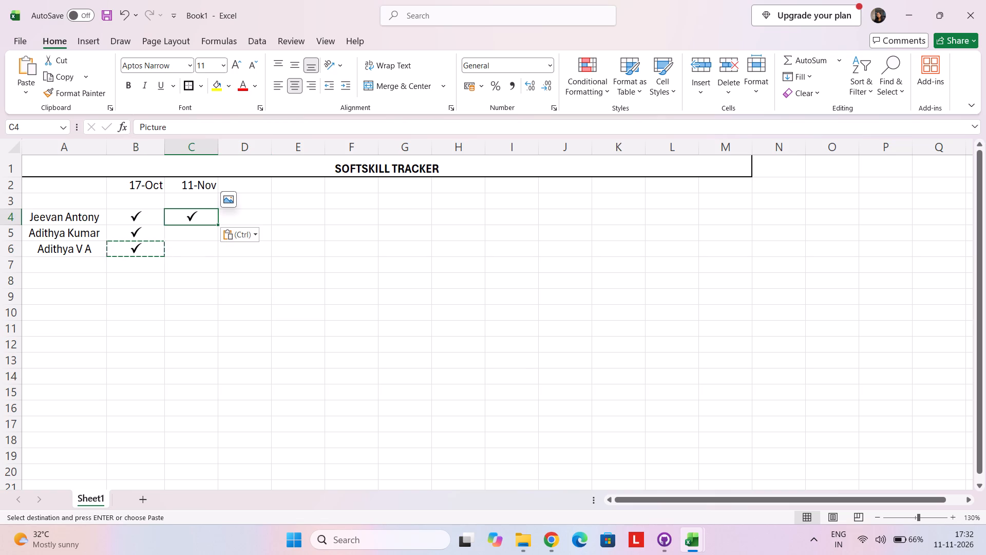
pyautogui.press('Down')
pyautogui.hotkey('ctrl', 'v')
pyautogui.press('Down')
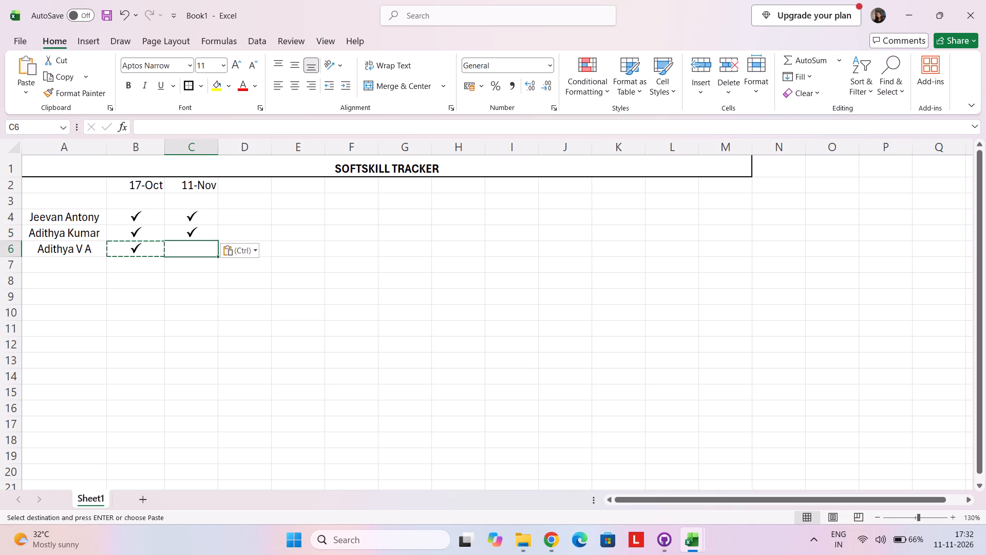
pyautogui.hotkey('ctrl', 'v')
pyautogui.click(187, 341)
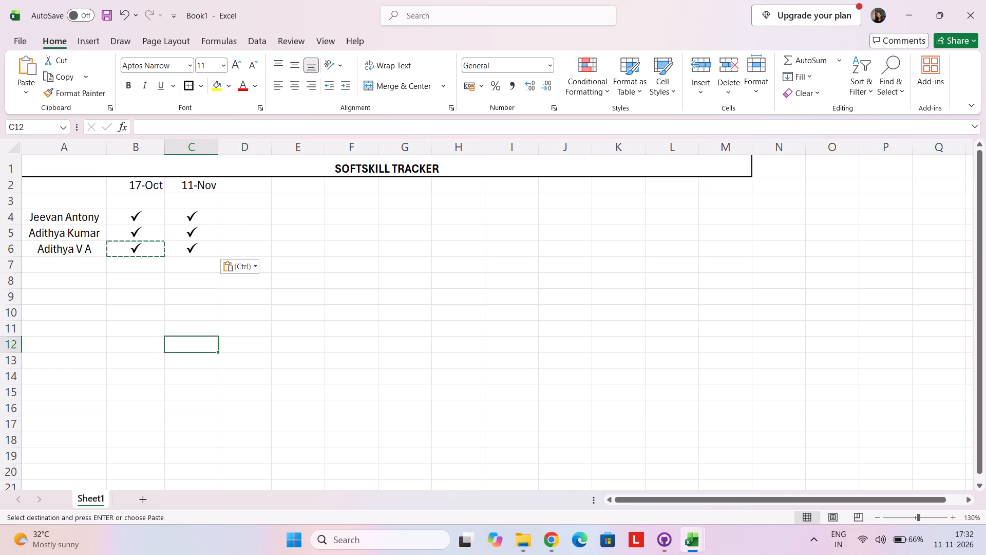
pyautogui.doubleClick(141, 276)
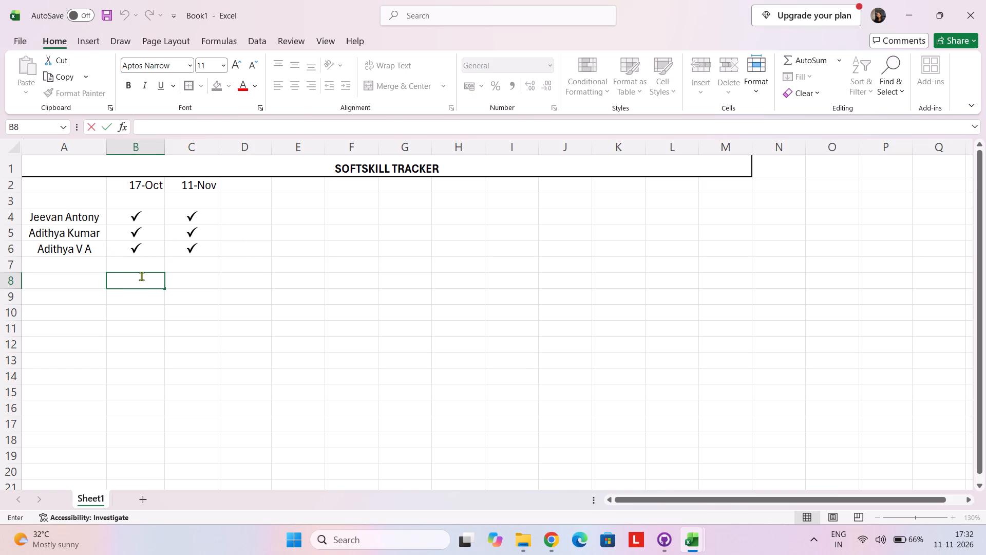
pyautogui.click(195, 319)
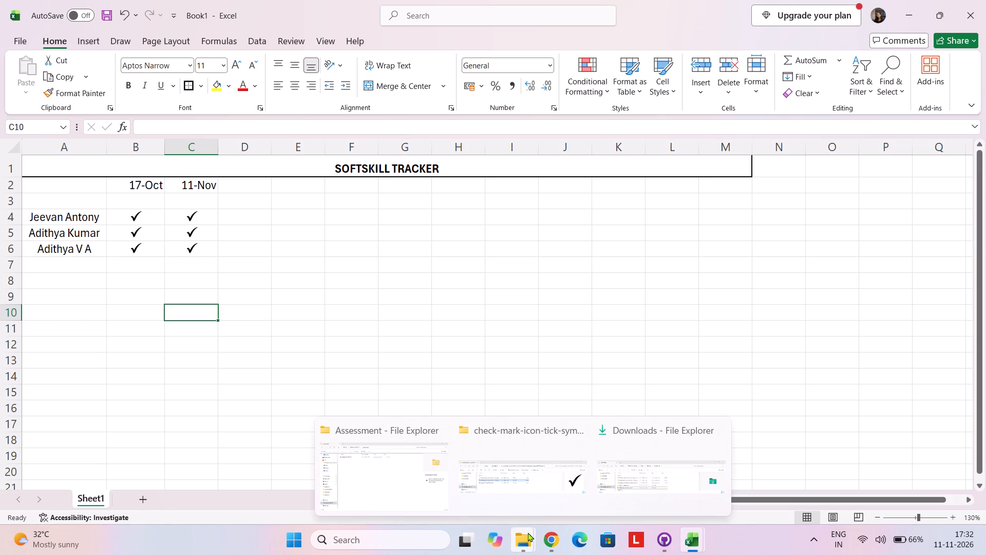
# Copy the four student names in B10:B13 of the ASSESSMENT MARKS workbook into the softskill tracker from cell A8.
pyautogui.click(637, 465)
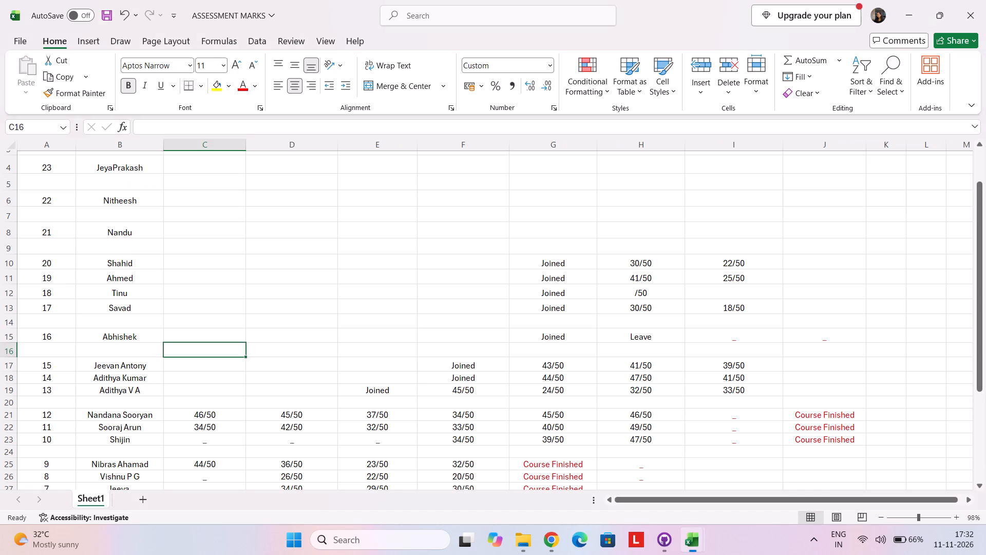
pyautogui.scroll(1, 282, 372)
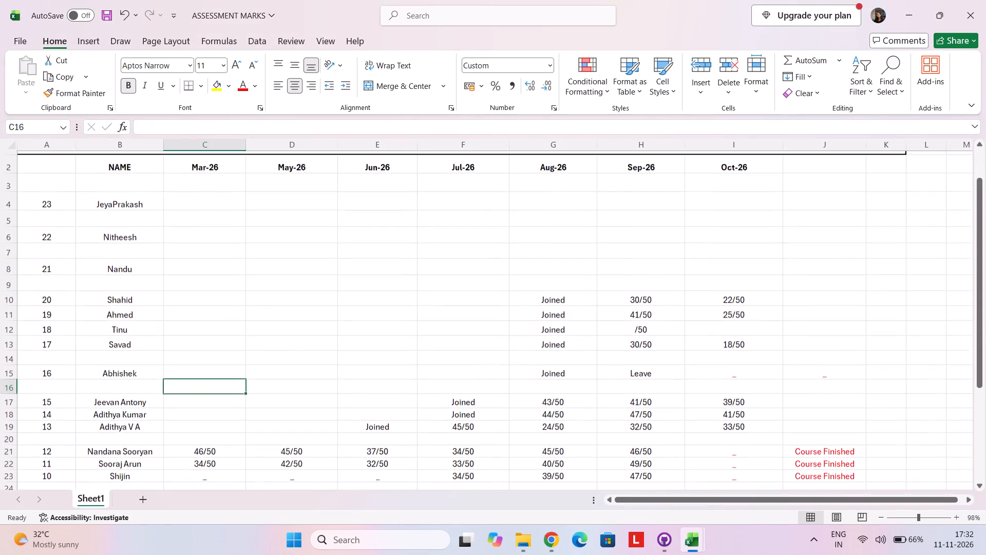
pyautogui.scroll(2, 282, 372)
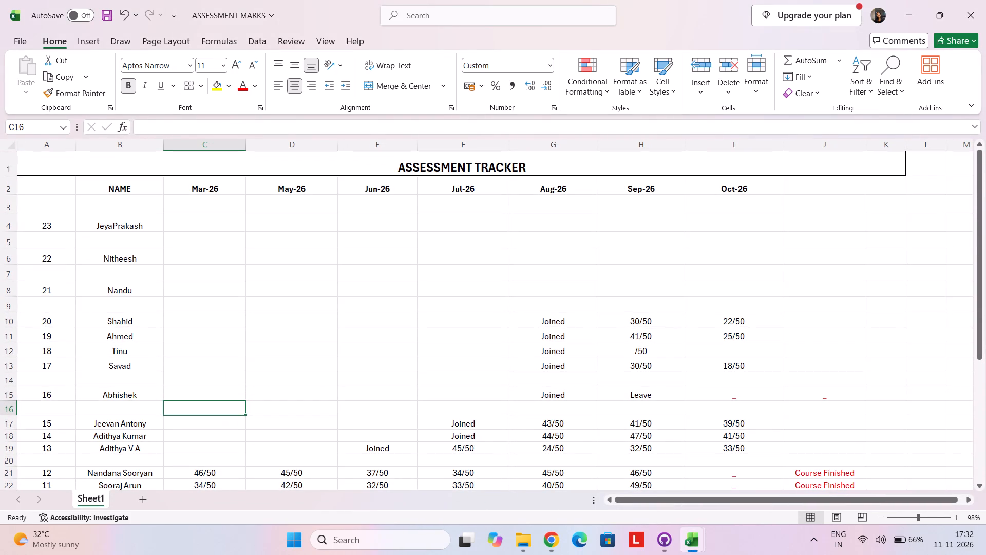
pyautogui.moveTo(56, 366); pyautogui.dragTo(63, 320)
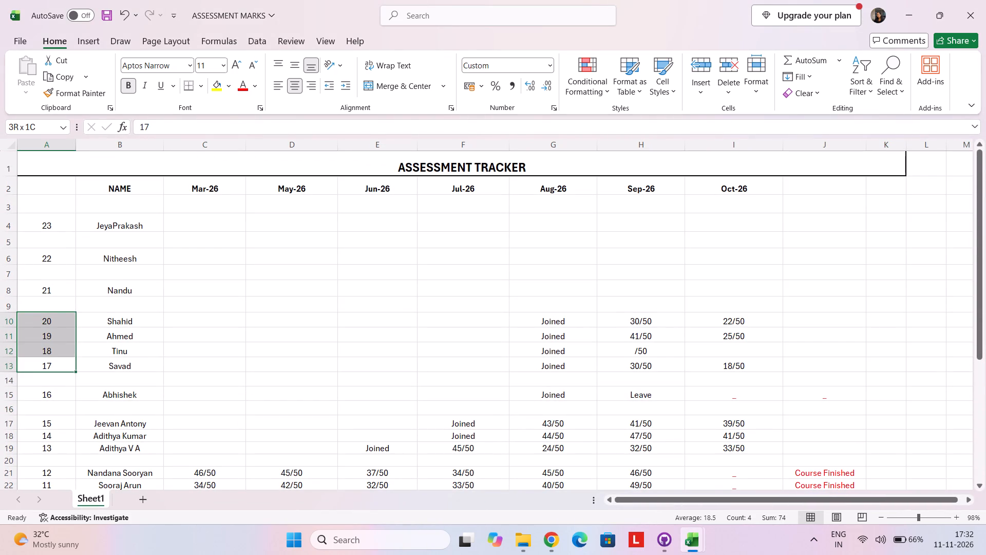
pyautogui.moveTo(63, 320); pyautogui.dragTo(70, 308)
pyautogui.moveTo(70, 308); pyautogui.dragTo(119, 234)
pyautogui.click(185, 274)
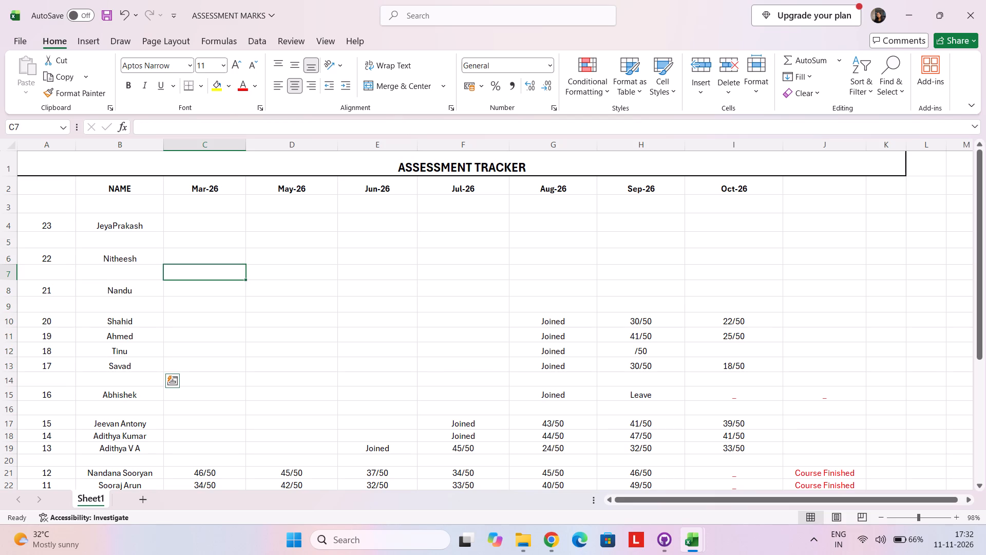
pyautogui.moveTo(100, 363); pyautogui.dragTo(112, 229)
pyautogui.click(235, 272)
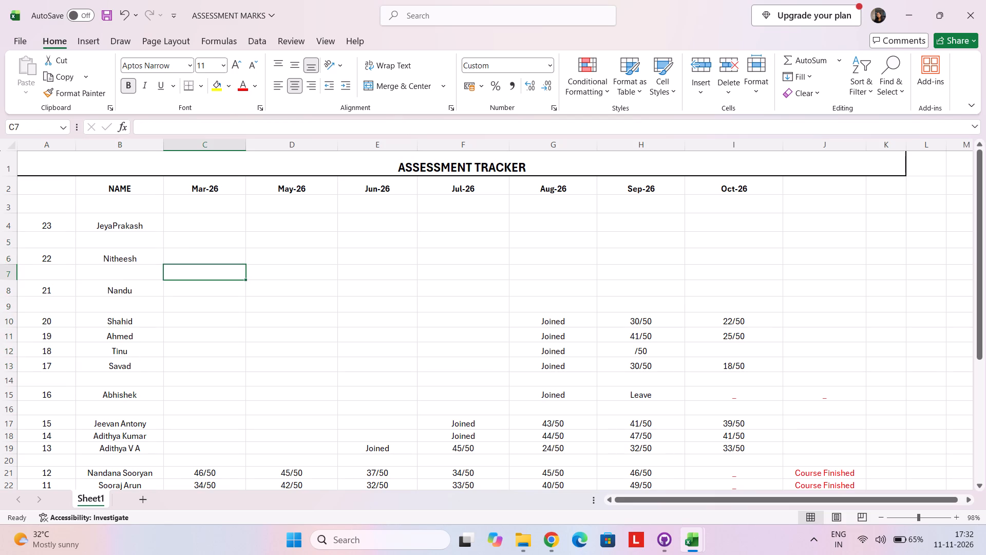
pyautogui.moveTo(94, 362); pyautogui.dragTo(101, 360)
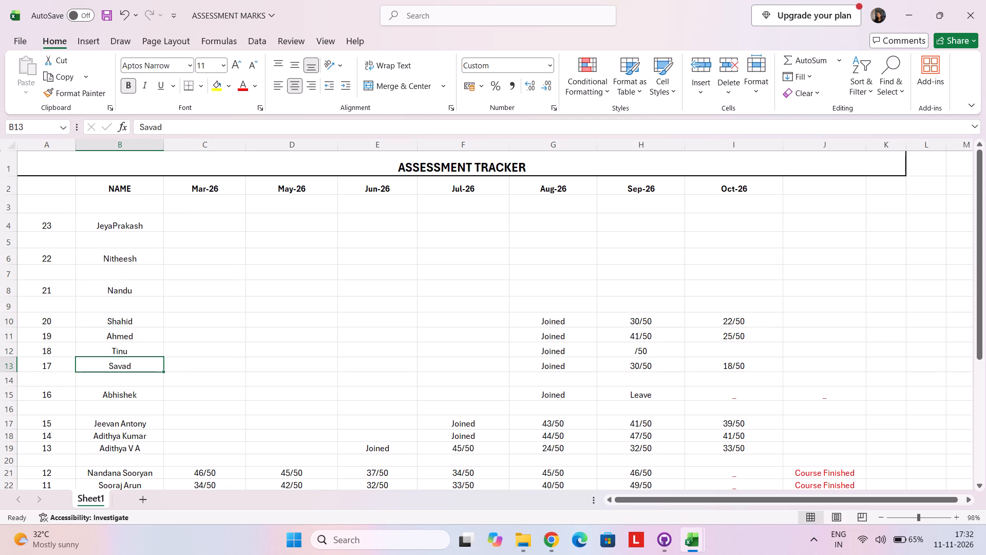
pyautogui.moveTo(101, 360); pyautogui.dragTo(110, 321)
pyautogui.hotkey('ctrl', 'c')
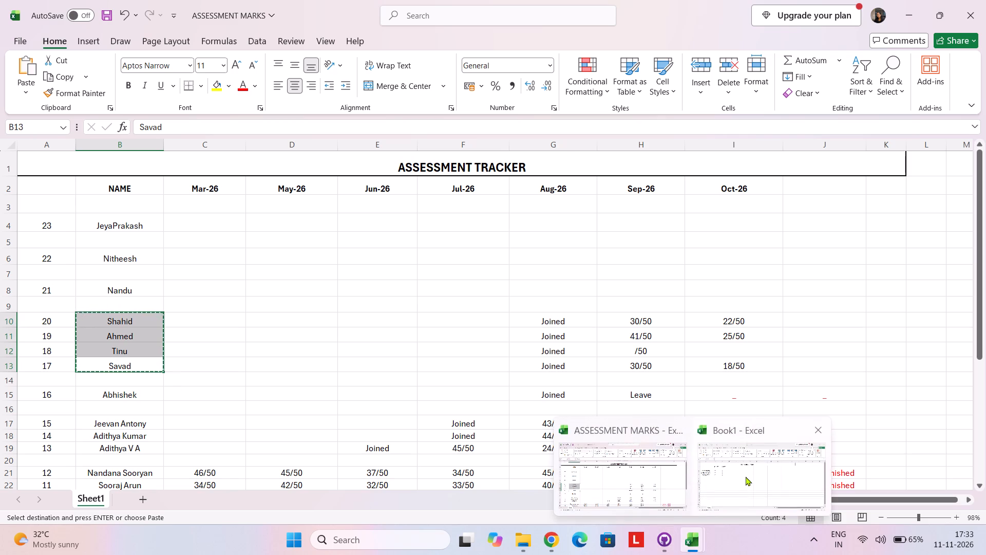
pyautogui.click(746, 476)
pyautogui.click(74, 283)
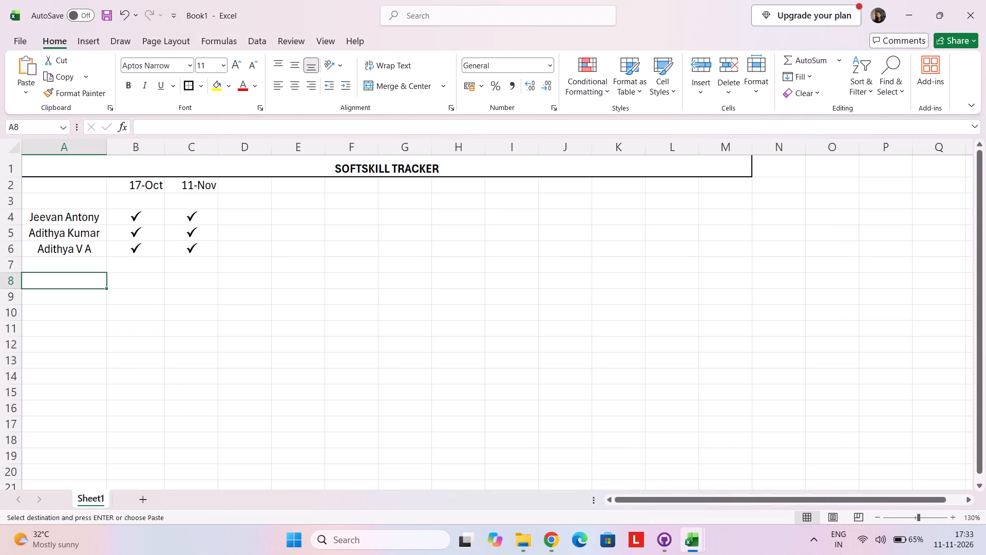
pyautogui.hotkey('ctrl', 'v')
# Copy student 21's name from cell B8 of the ASSESSMENT MARKS workbook into cell A13 of the softskill tracker.
pyautogui.click(80, 367)
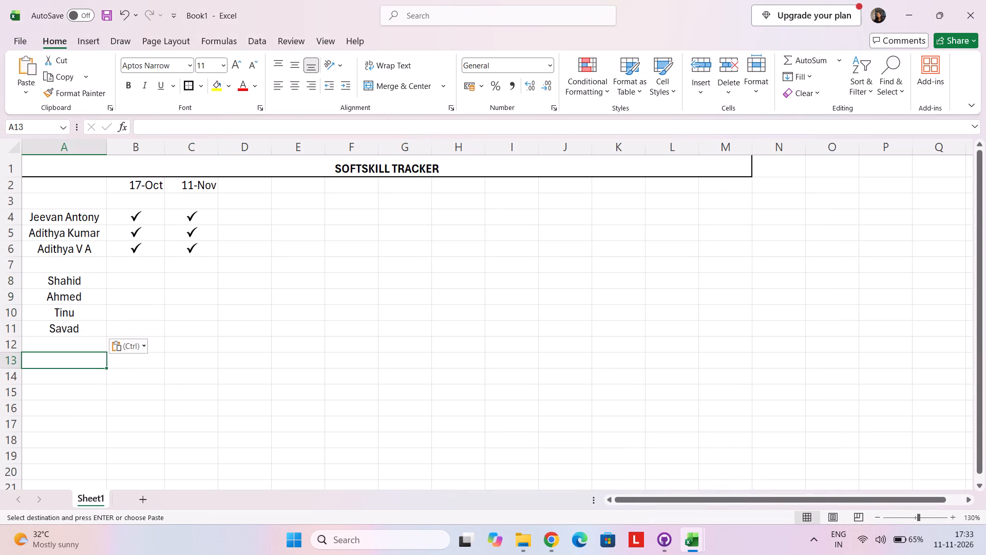
pyautogui.click(639, 475)
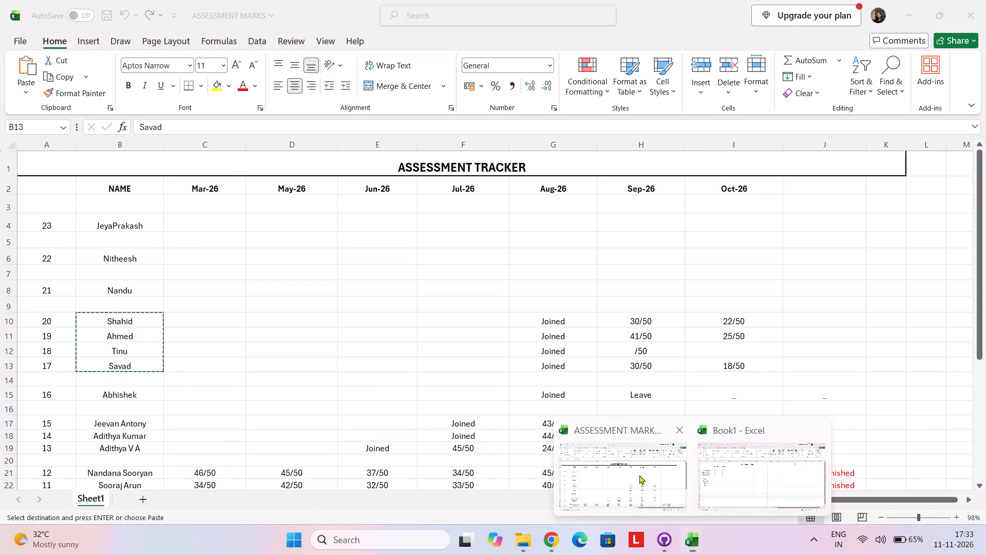
pyautogui.moveTo(92, 291); pyautogui.dragTo(104, 242)
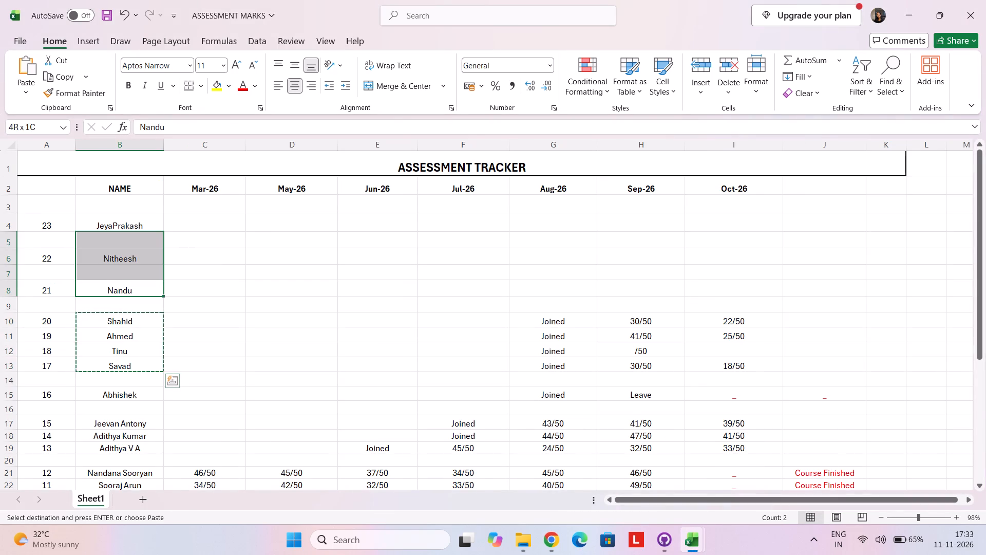
pyautogui.moveTo(104, 242); pyautogui.dragTo(115, 227)
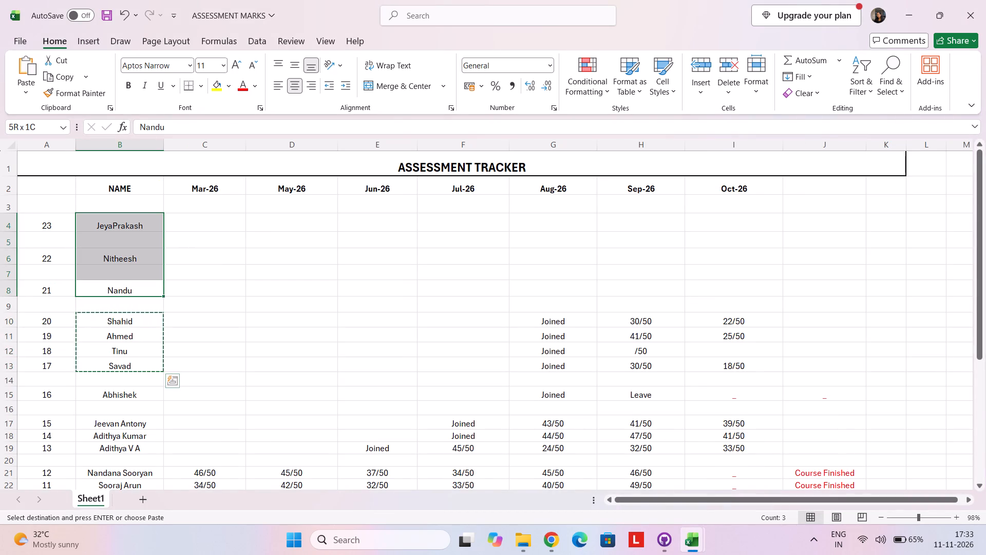
pyautogui.moveTo(115, 227); pyautogui.dragTo(107, 282)
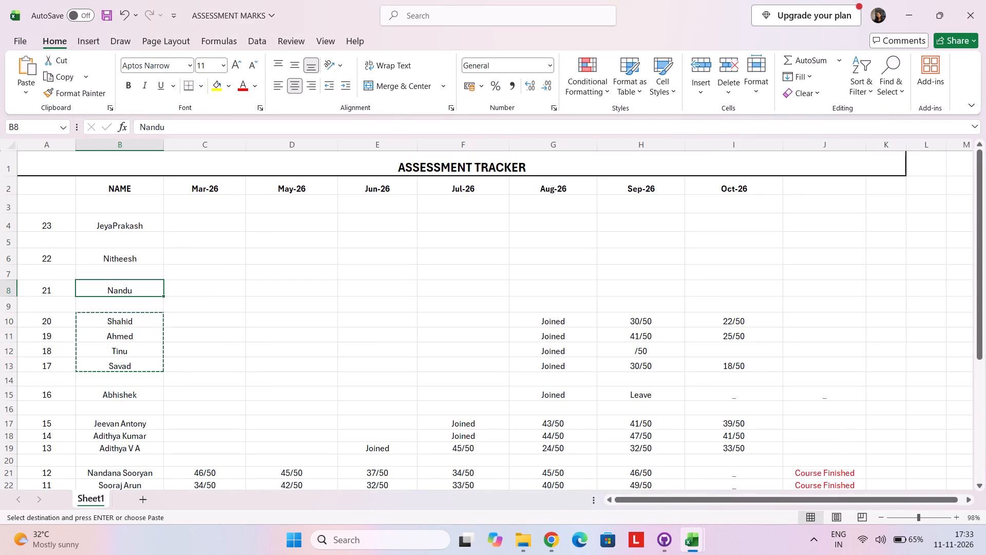
pyautogui.hotkey('ctrl', 'c')
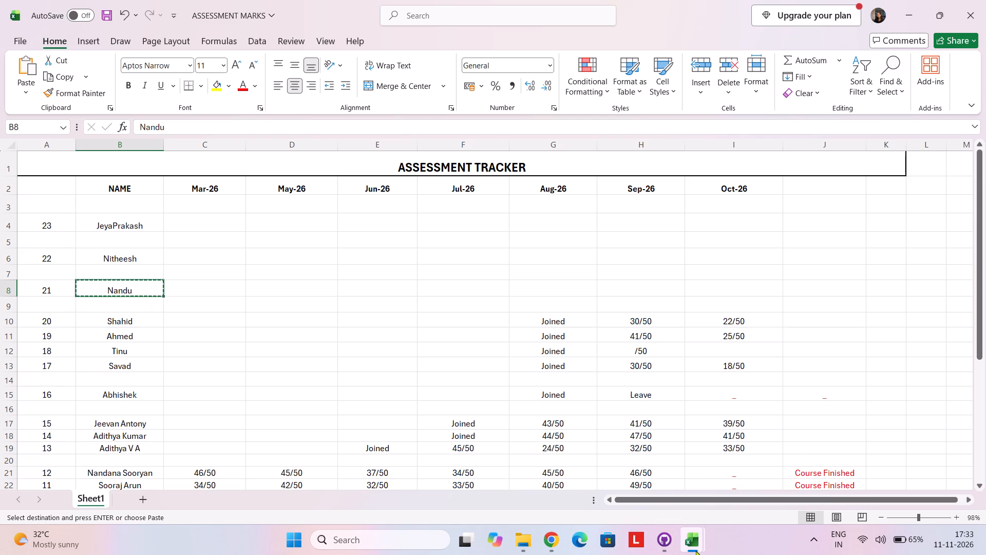
pyautogui.click(723, 492)
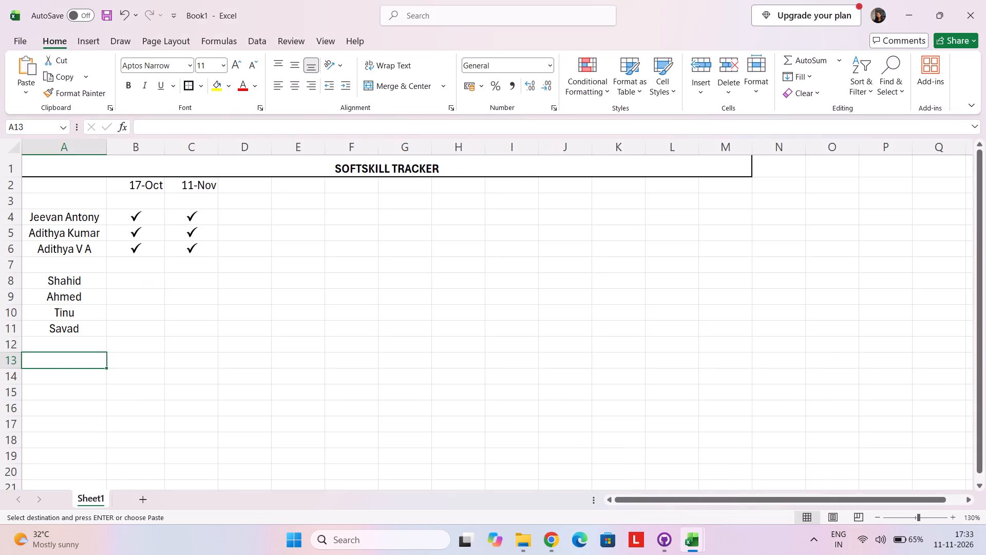
pyautogui.hotkey('ctrl', 'v')
pyautogui.click(61, 396)
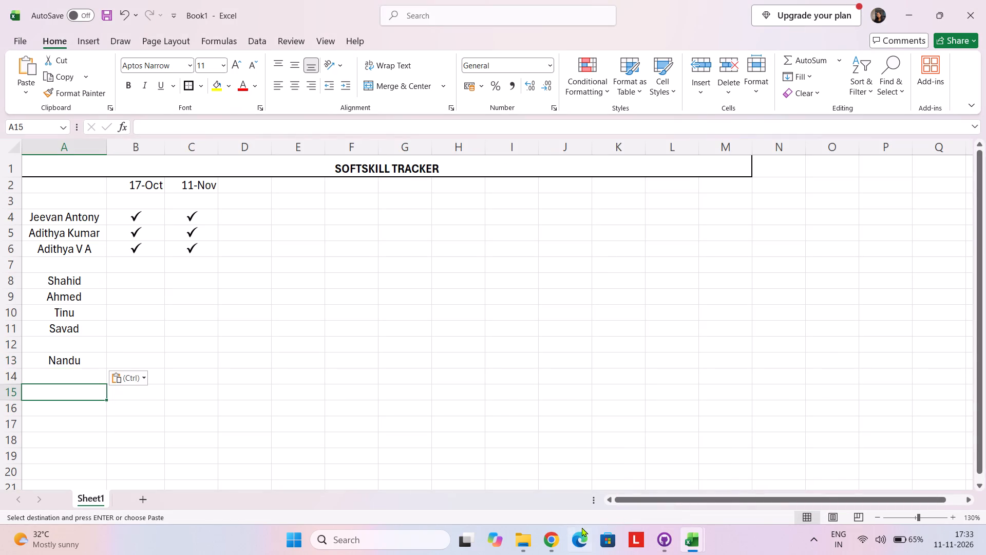
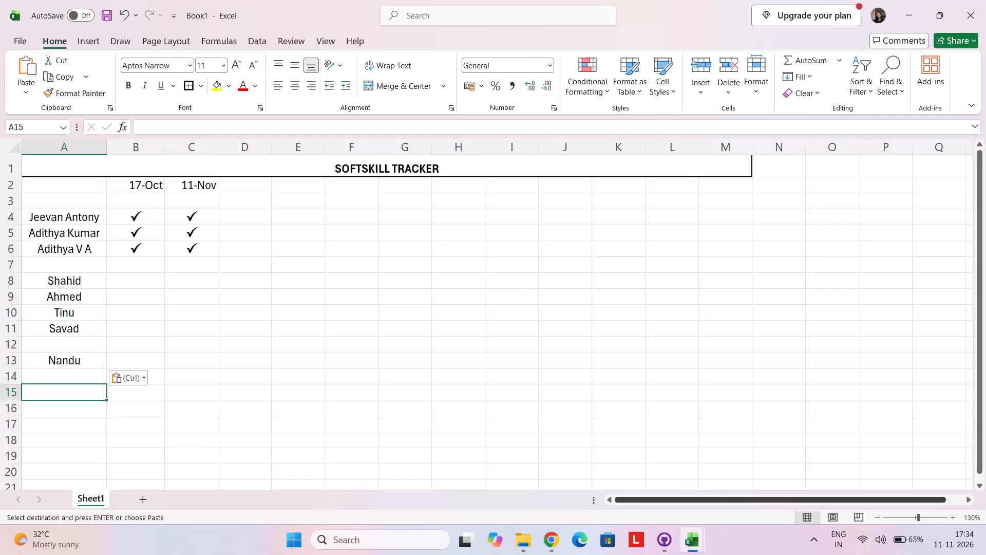
# Insert the picture from the red-cross-check-mark folder in Downloads into cell B8 of the softskill tracker, placed in the cell.
pyautogui.click(128, 284)
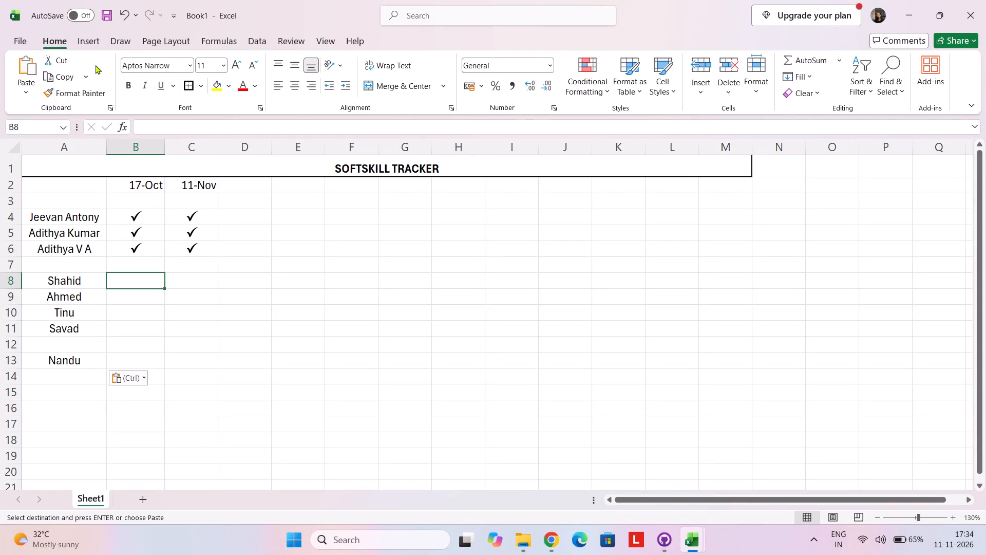
pyautogui.click(80, 48)
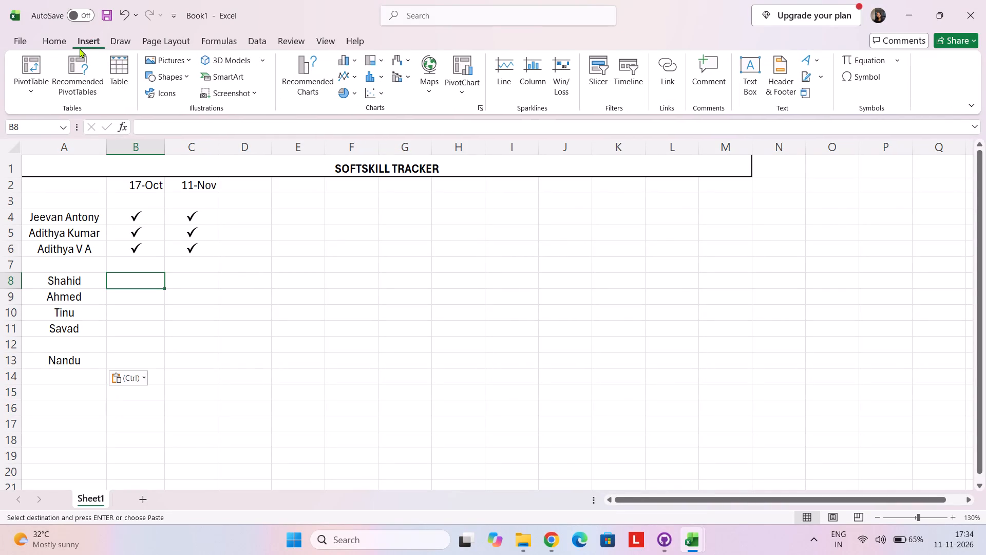
pyautogui.click(168, 65)
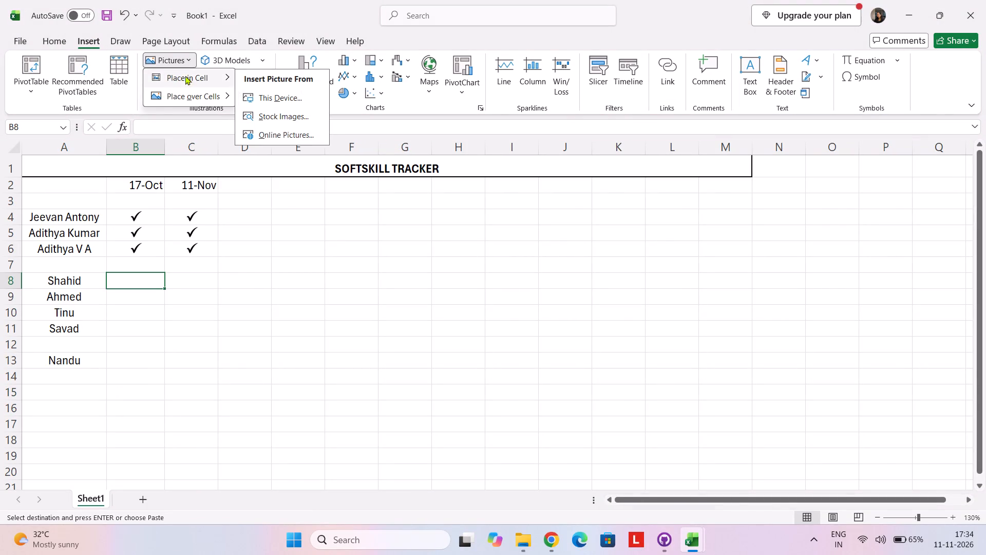
pyautogui.click(271, 99)
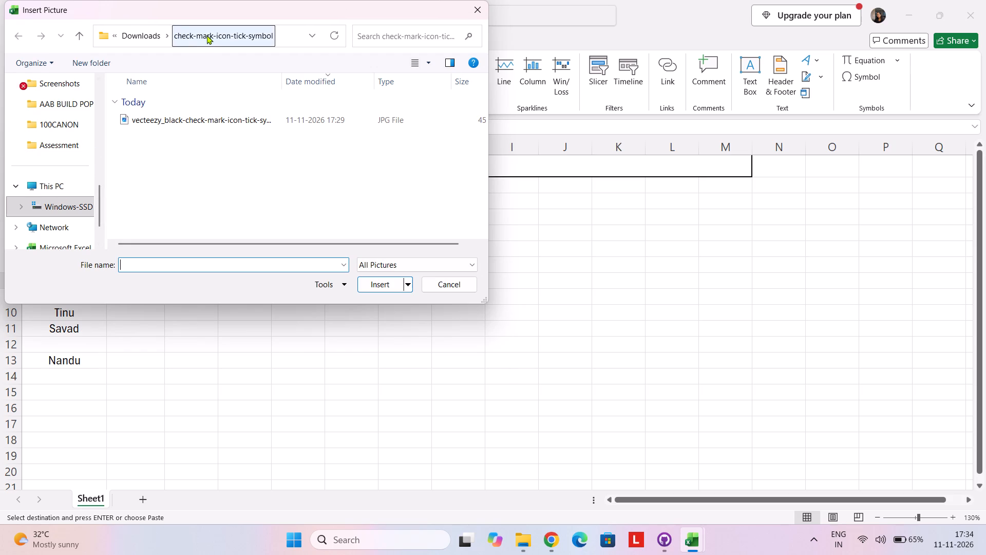
pyautogui.click(140, 35)
pyautogui.doubleClick(180, 125)
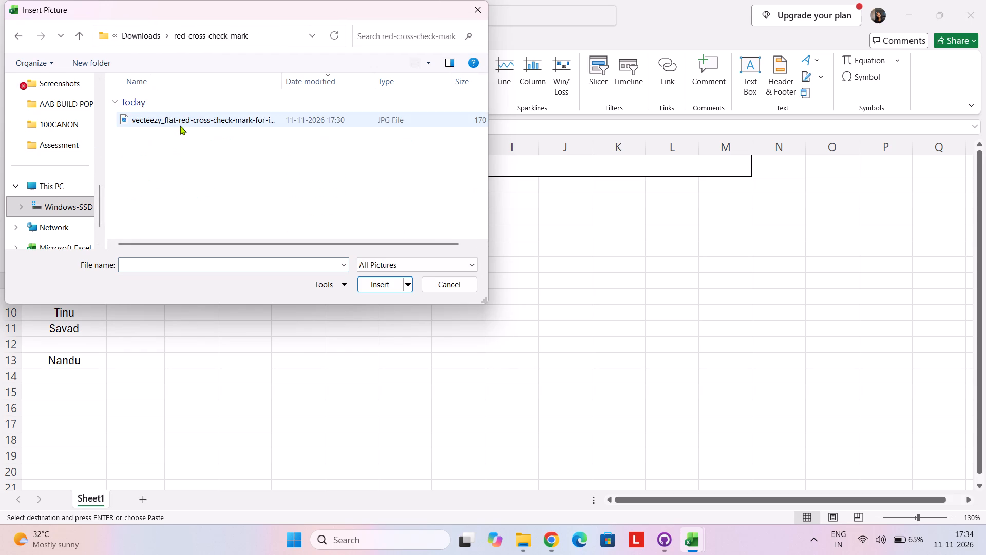
pyautogui.doubleClick(191, 124)
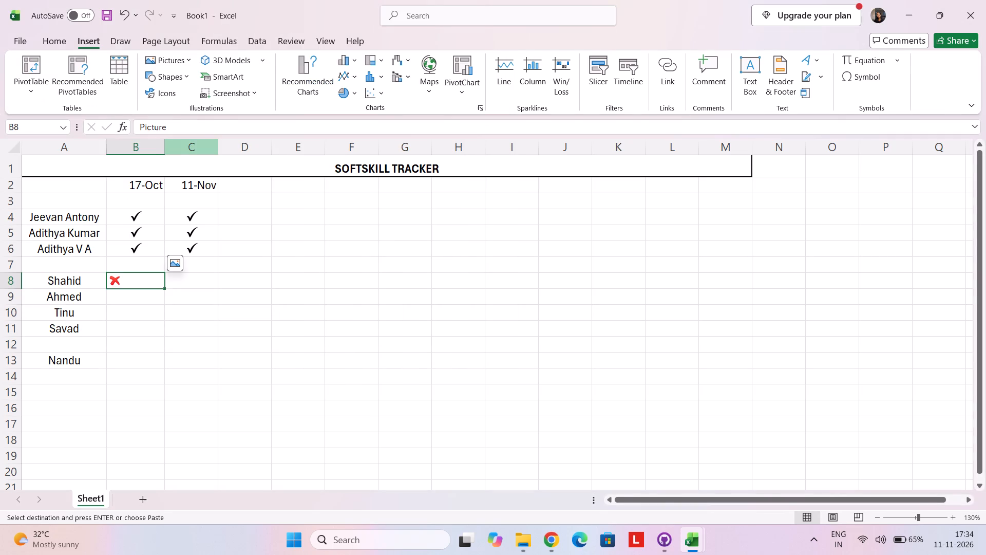
pyautogui.click(217, 303)
# Centre the cross image horizontally in cell B8.
pyautogui.click(155, 279)
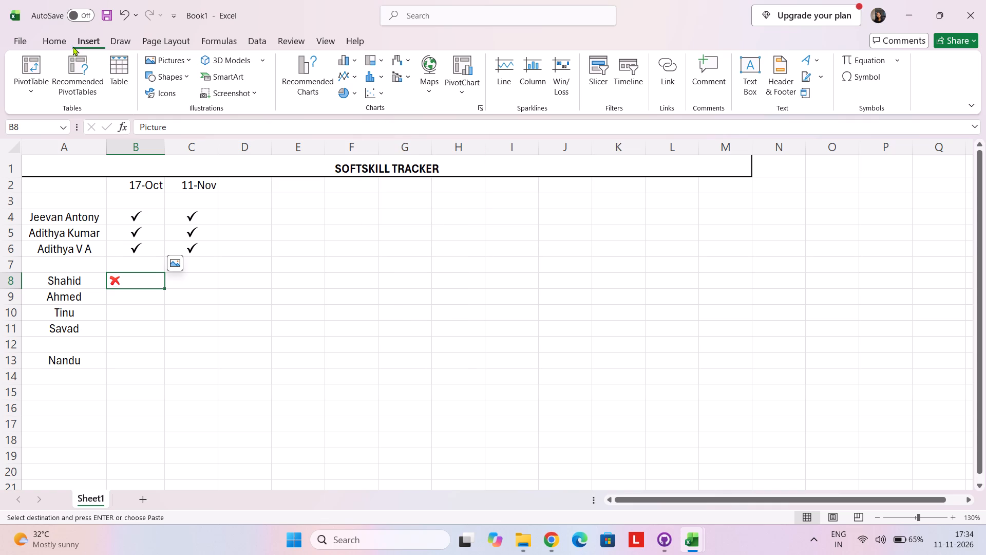
pyautogui.click(55, 39)
pyautogui.click(297, 83)
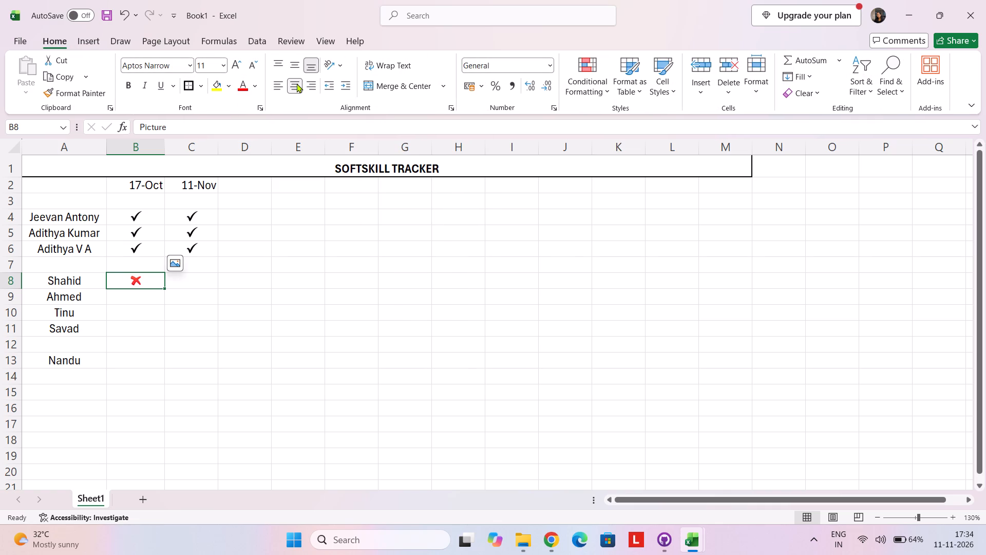
# Copy the cross from B8 into B9, B10 and B11 for the other three students of that group under 17-Oct.
pyautogui.click(150, 304)
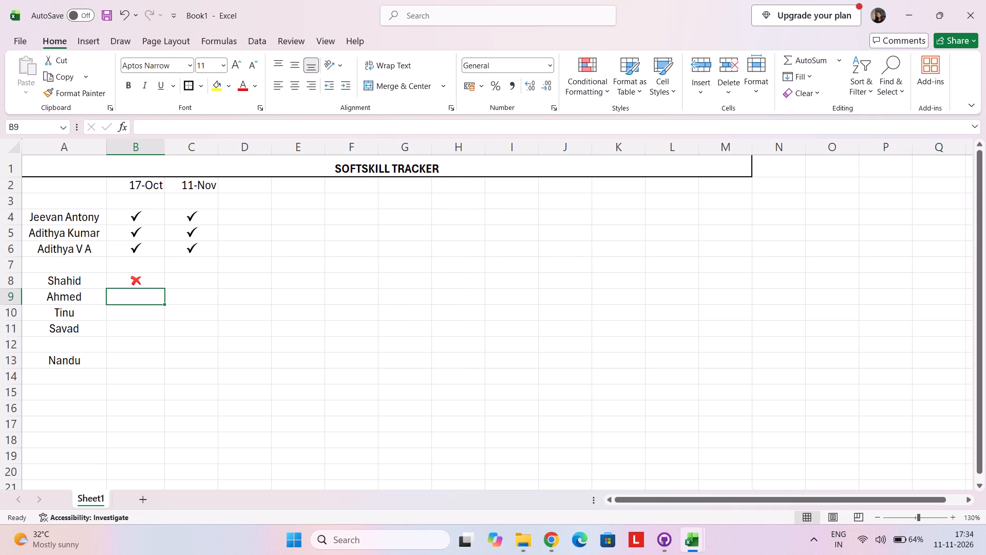
pyautogui.click(149, 285)
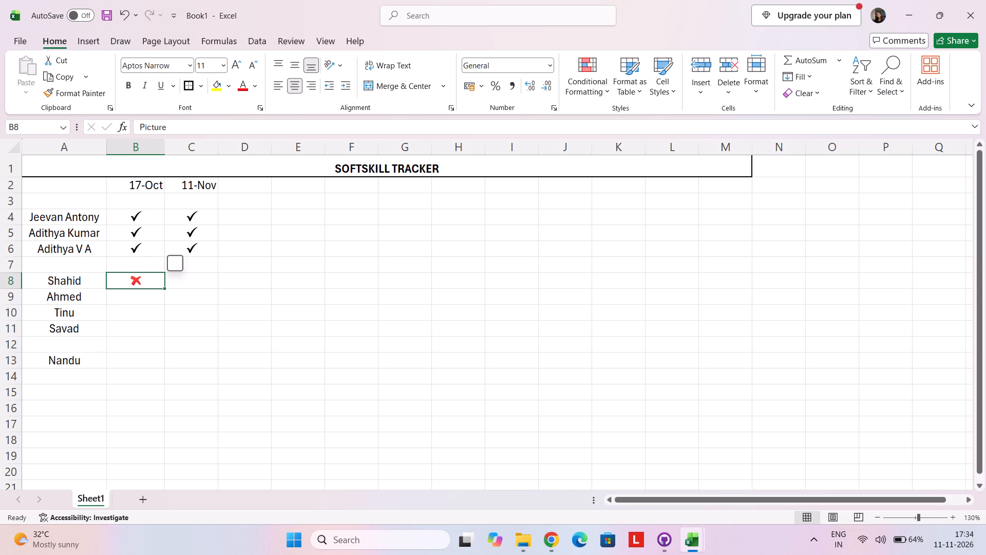
pyautogui.hotkey('ctrl', 'c')
pyautogui.press('Down')
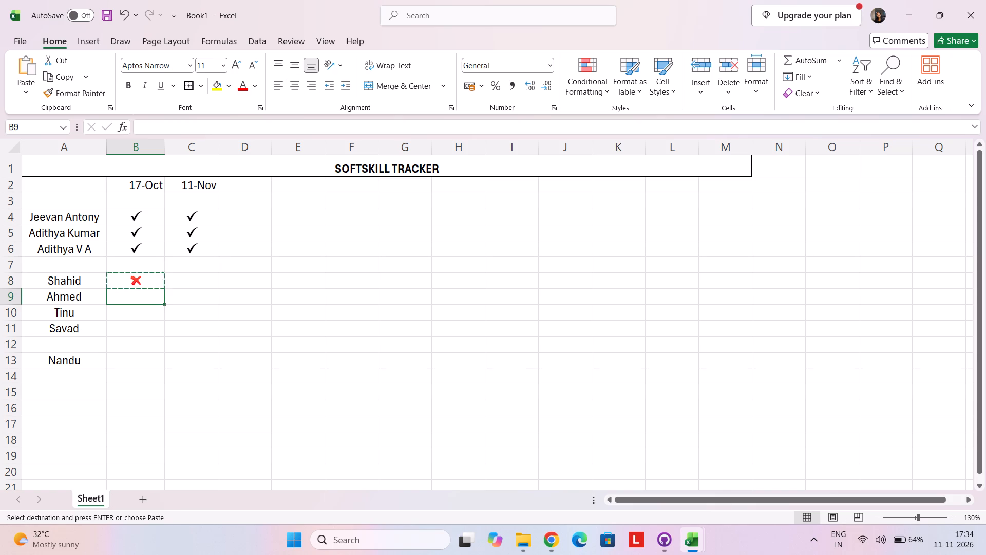
pyautogui.hotkey('ctrl', 'v')
pyautogui.press('Down')
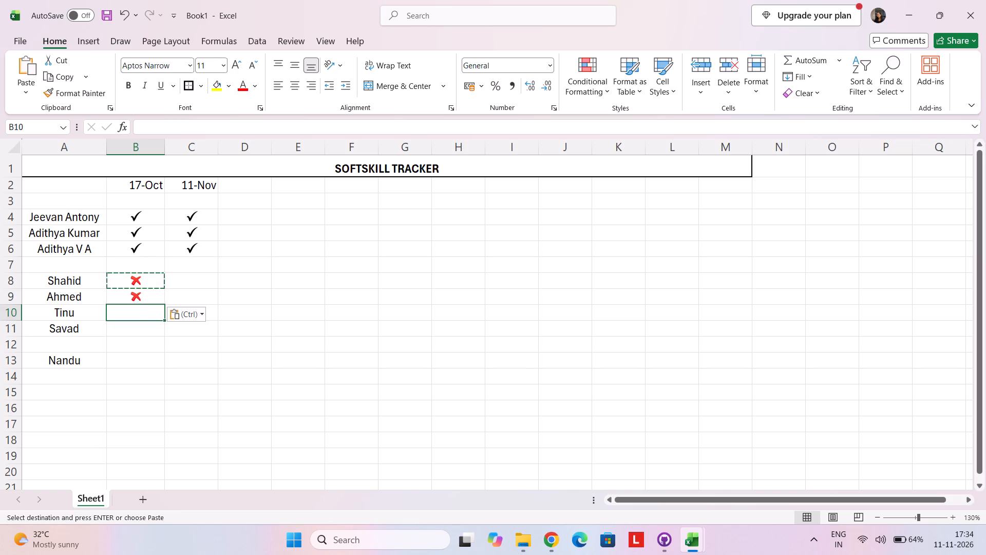
pyautogui.hotkey('ctrl', 'v')
pyautogui.press('Down')
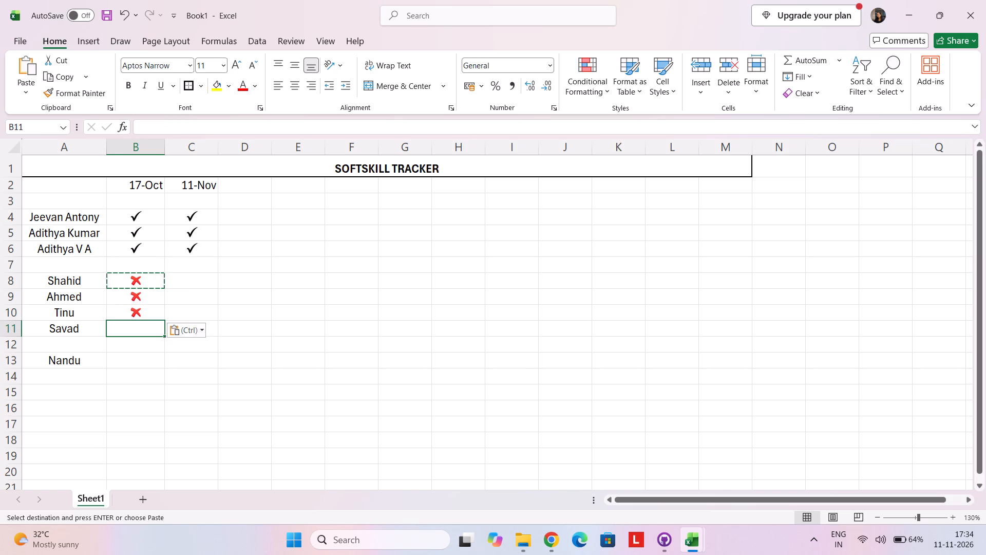
pyautogui.hotkey('ctrl', 'v')
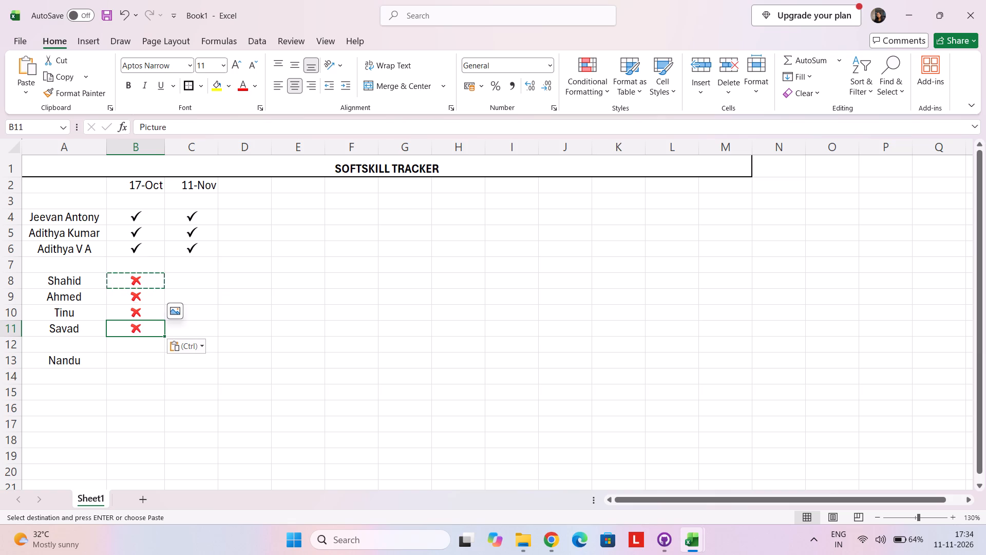
# Paste the copied cross into cell C10, under 11-Nov.
pyautogui.click(185, 283)
pyautogui.click(195, 316)
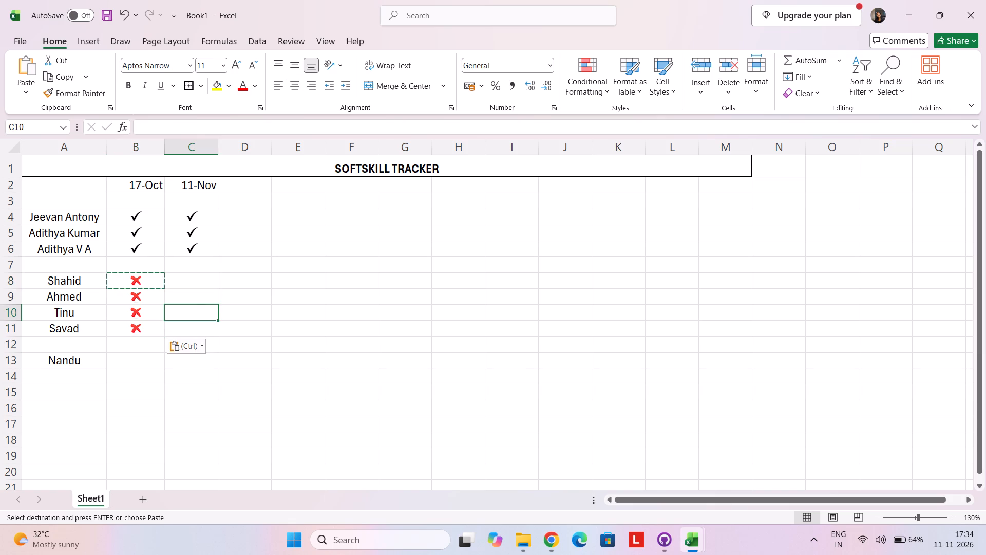
pyautogui.hotkey('ctrl', 'v')
pyautogui.doubleClick(440, 317)
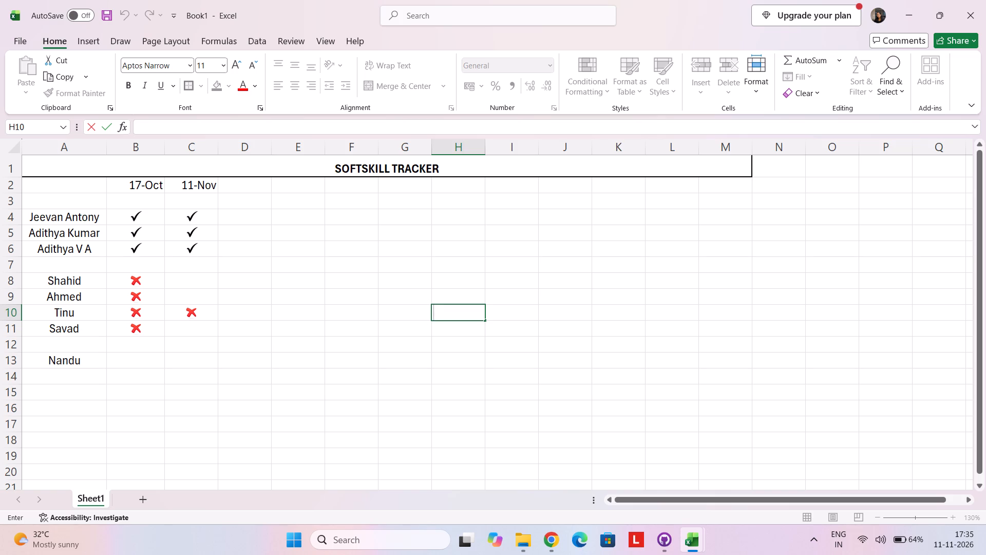
# Copy the cross from C10 into cell B13, under 17-Oct.
pyautogui.click(132, 362)
pyautogui.hotkey('ctrl', 'v')
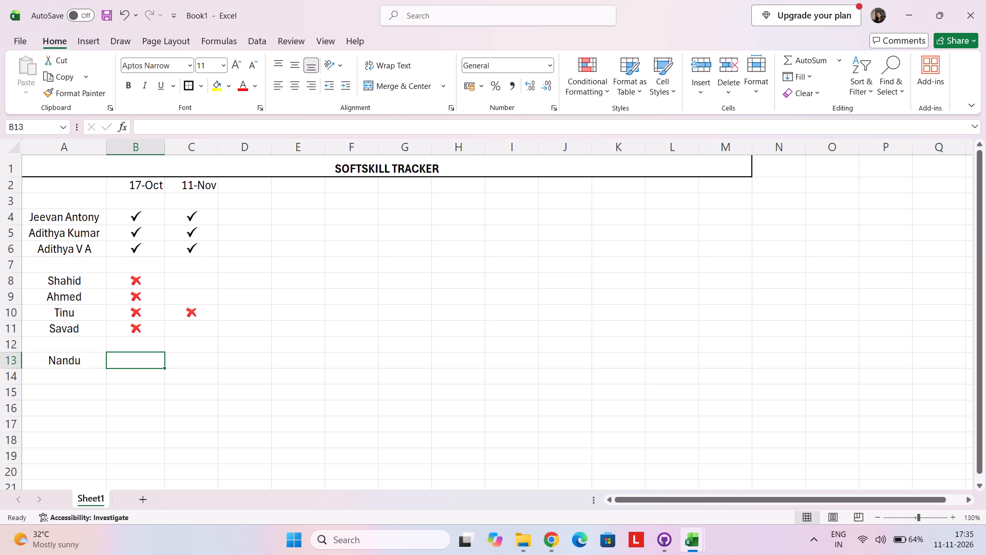
pyautogui.click(192, 311)
pyautogui.hotkey('ctrl', 'c')
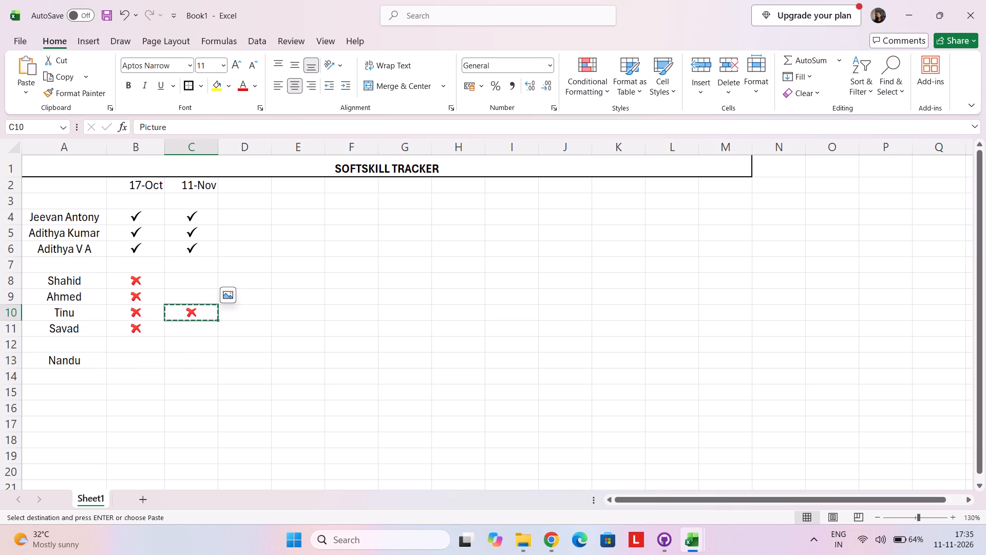
pyautogui.click(148, 360)
pyautogui.hotkey('ctrl', 'v')
pyautogui.doubleClick(210, 365)
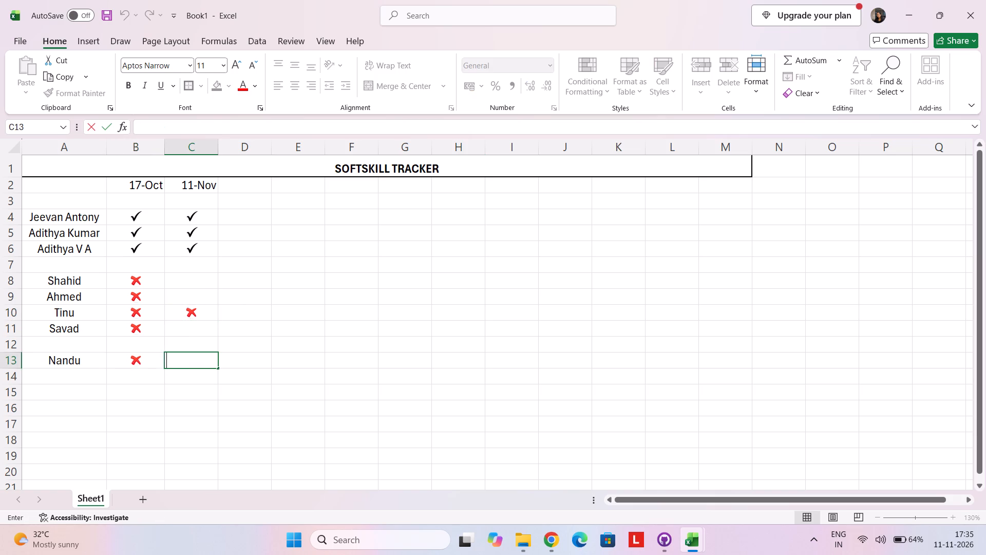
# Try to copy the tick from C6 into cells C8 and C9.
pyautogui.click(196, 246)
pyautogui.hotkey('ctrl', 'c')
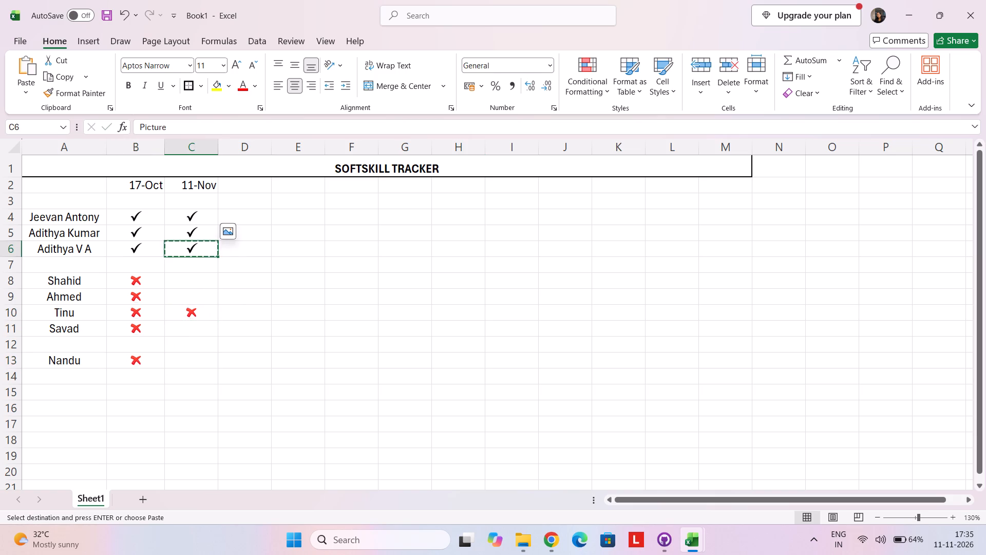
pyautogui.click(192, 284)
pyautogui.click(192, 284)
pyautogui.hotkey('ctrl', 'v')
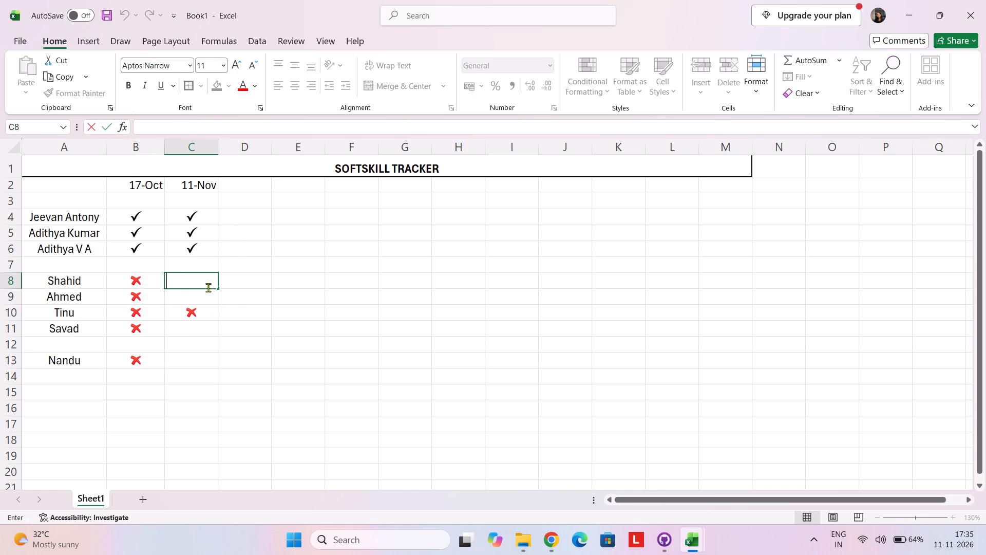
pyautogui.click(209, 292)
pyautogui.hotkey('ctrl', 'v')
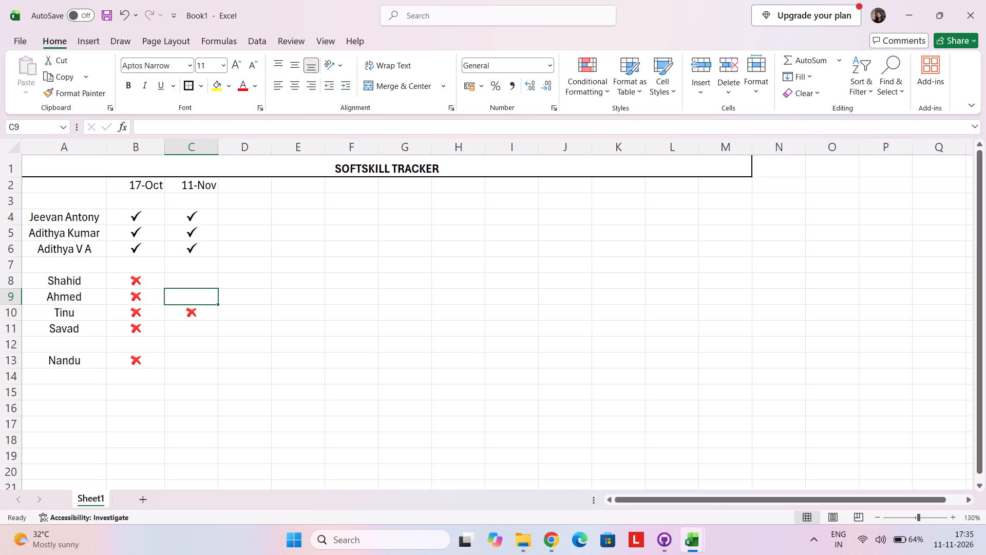
# Copy the tick from C6 into C8, C9, C11 and C13 under 11-Nov.
pyautogui.click(204, 246)
pyautogui.hotkey('ctrl', 'c')
pyautogui.press('Down')
pyautogui.press('Down')
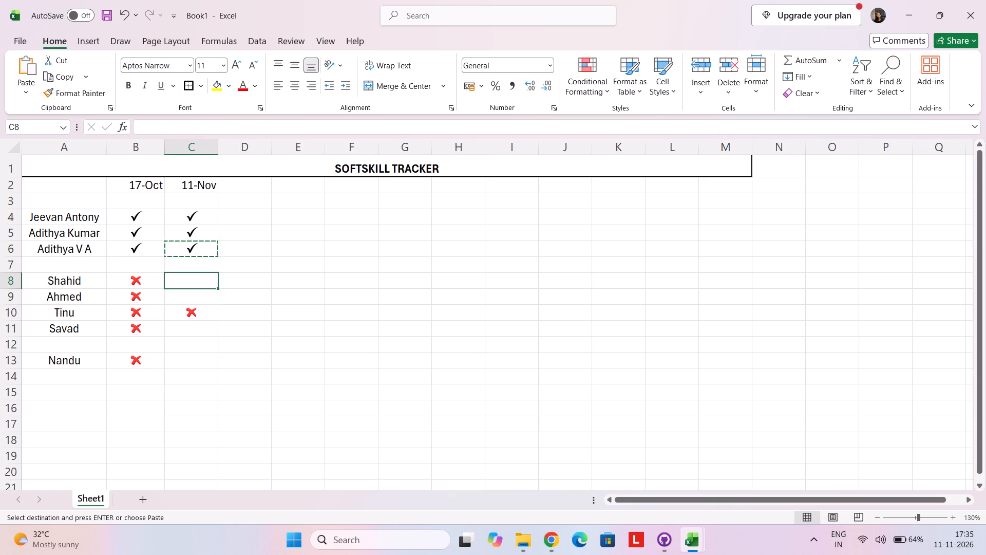
pyautogui.hotkey('ctrl', 'v')
pyautogui.press('Down')
pyautogui.hotkey('ctrl', 'v')
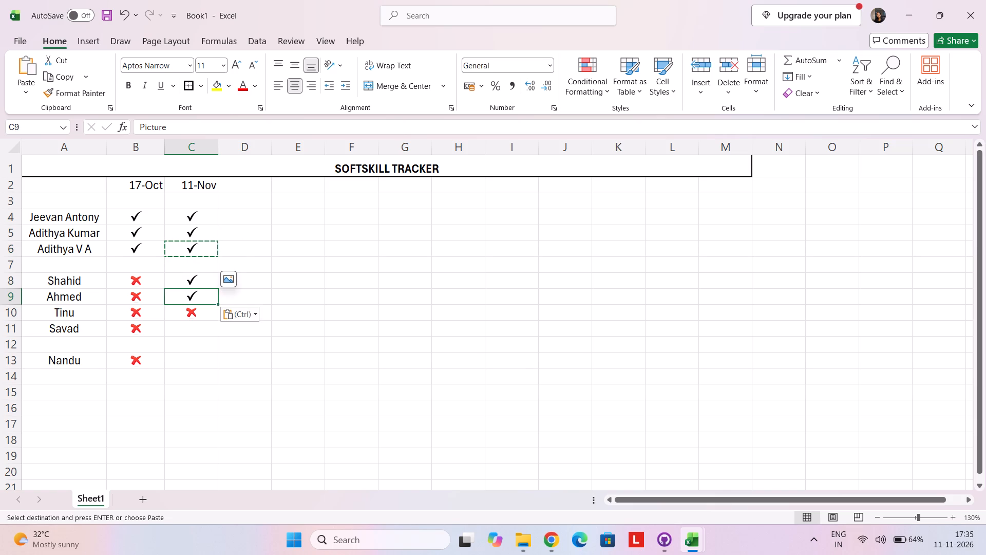
pyautogui.press('Down')
pyautogui.press('Down')
pyautogui.hotkey('ctrl', 'v')
pyautogui.press('Down')
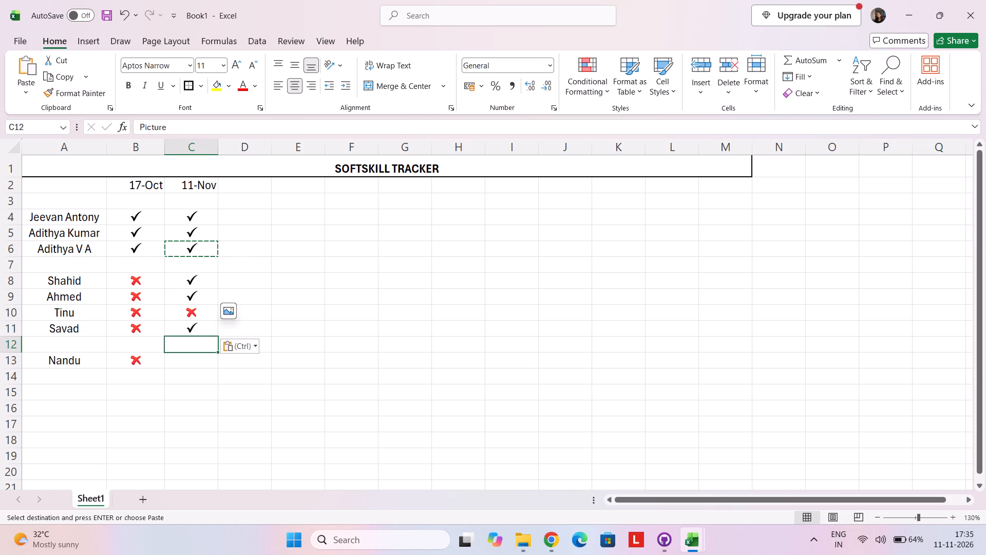
pyautogui.press('Down')
pyautogui.hotkey('ctrl', 'v')
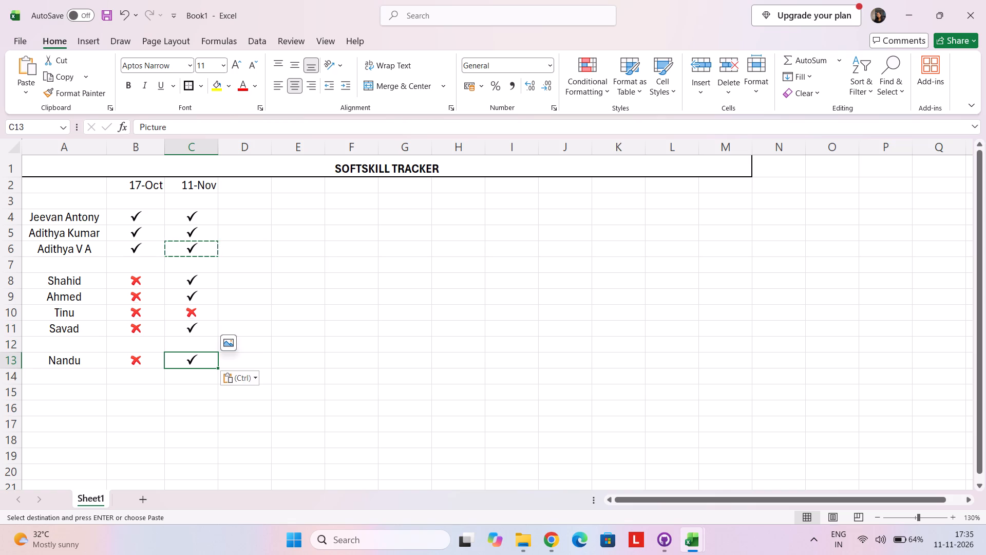
# Copy the three student names in B21:B23 of the ASSESSMENT MARKS workbook into the softskill tracker from cell A15.
pyautogui.click(89, 393)
pyautogui.doubleClick(89, 393)
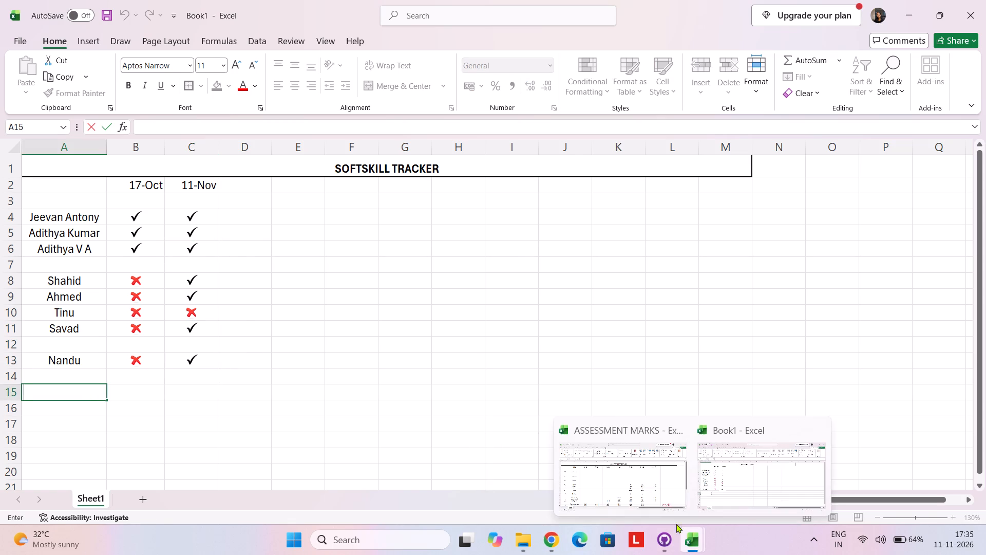
pyautogui.click(628, 477)
pyautogui.scroll(-2, 259, 351)
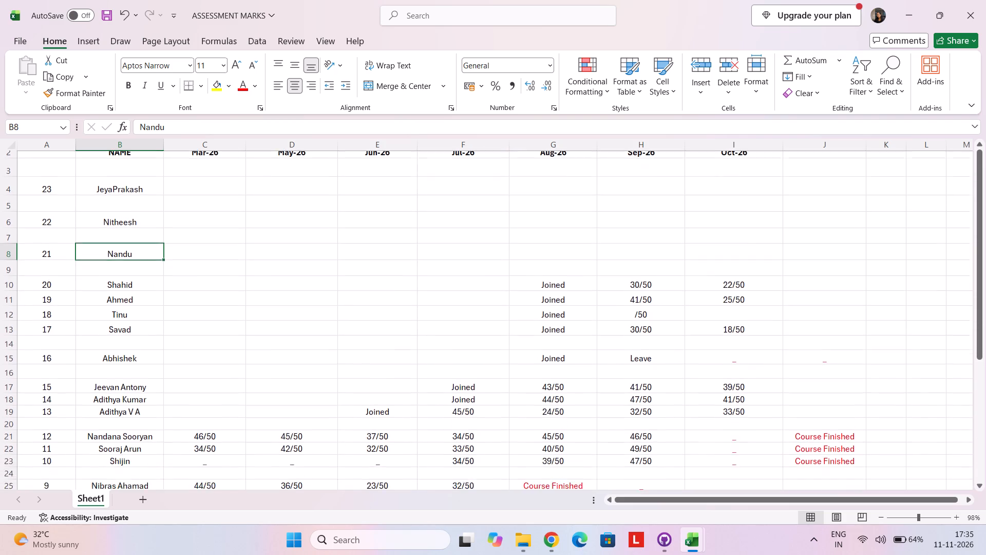
pyautogui.scroll(-1, 259, 351)
pyautogui.moveTo(103, 350); pyautogui.dragTo(104, 366)
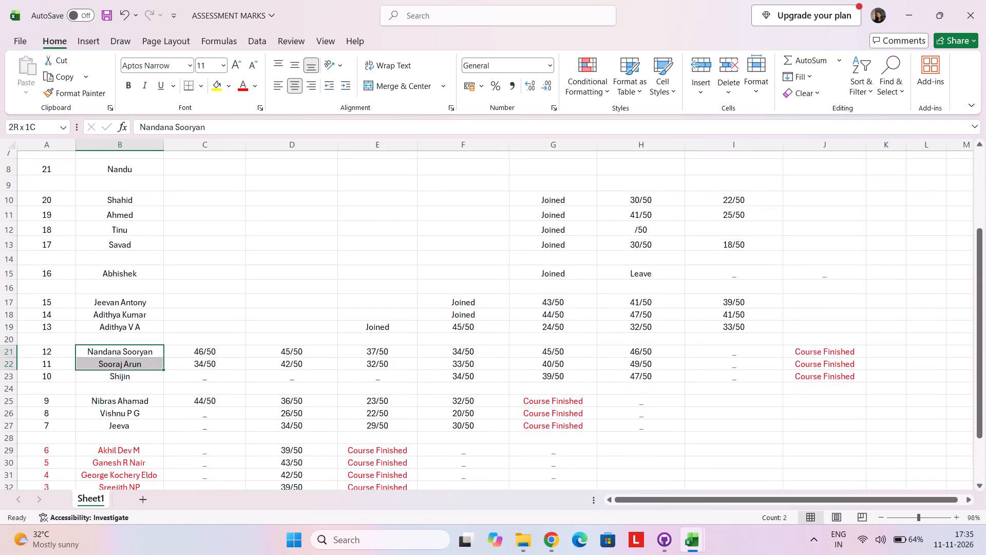
pyautogui.moveTo(104, 366); pyautogui.dragTo(107, 376)
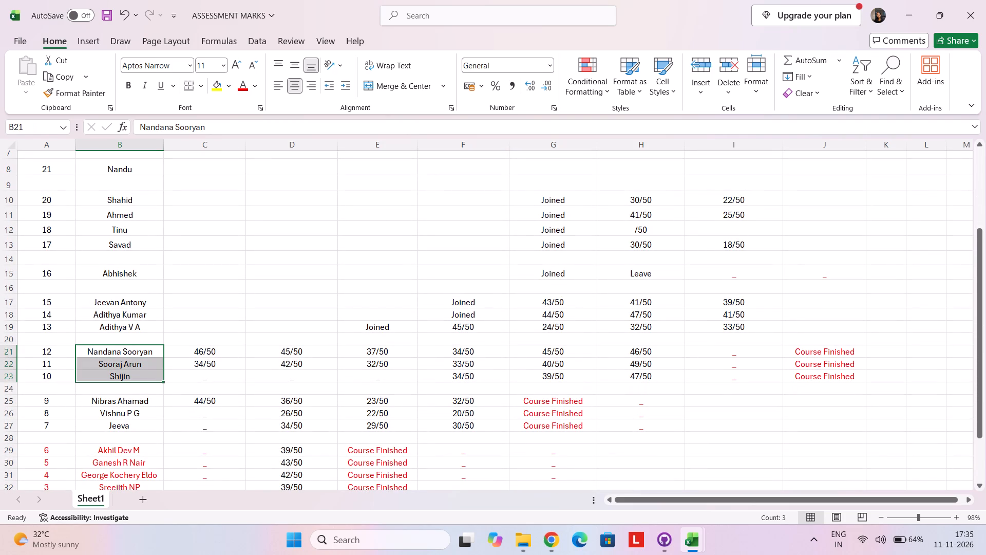
pyautogui.hotkey('ctrl', 'c')
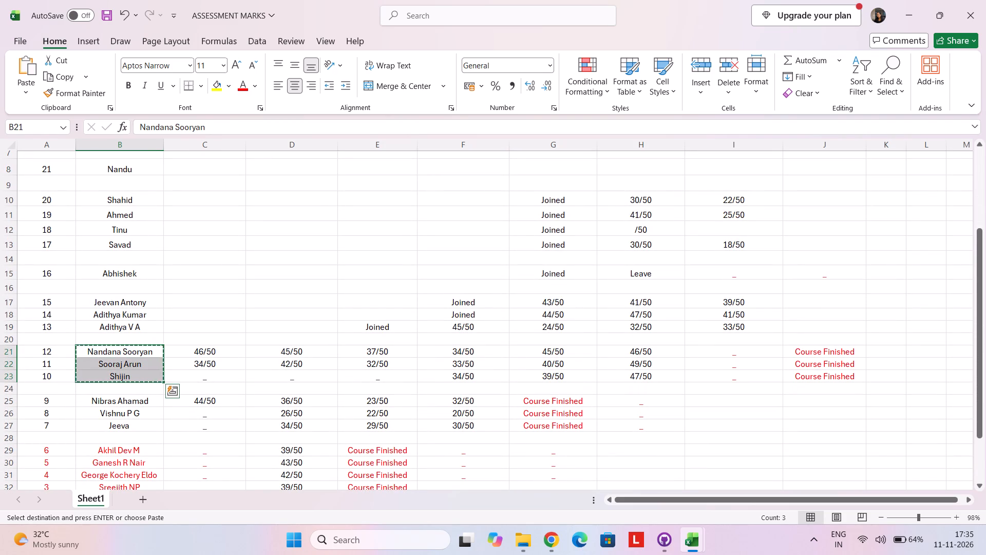
pyautogui.click(194, 348)
pyautogui.scroll(2, 194, 348)
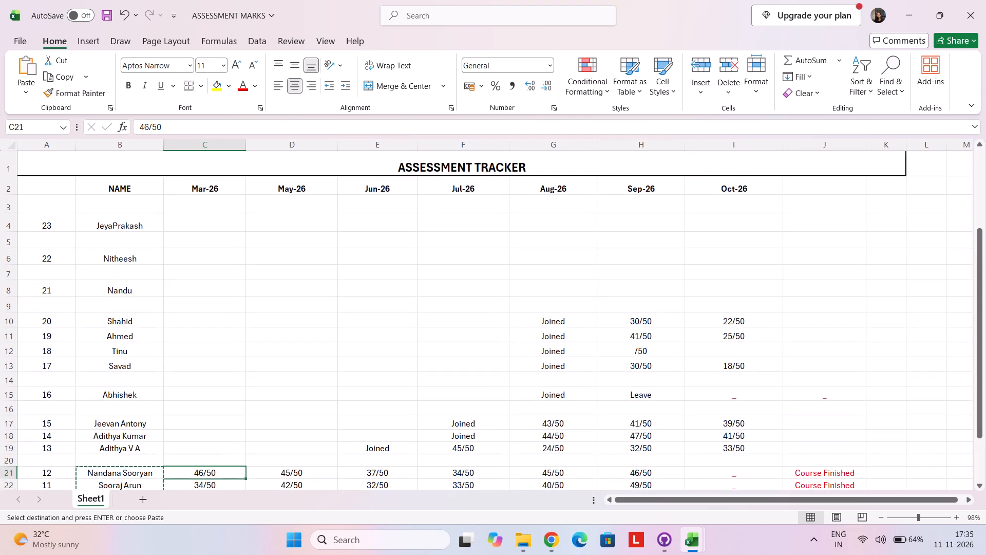
pyautogui.click(729, 503)
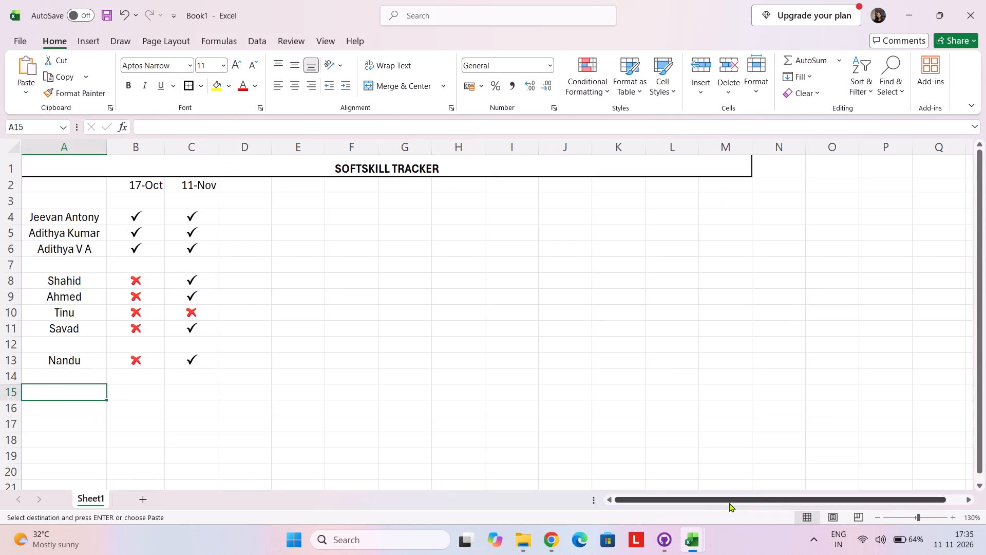
pyautogui.hotkey('ctrl', 'v')
# Copy the cross from B13 into cells B15, B16 and B17 under 17-Oct.
pyautogui.click(145, 394)
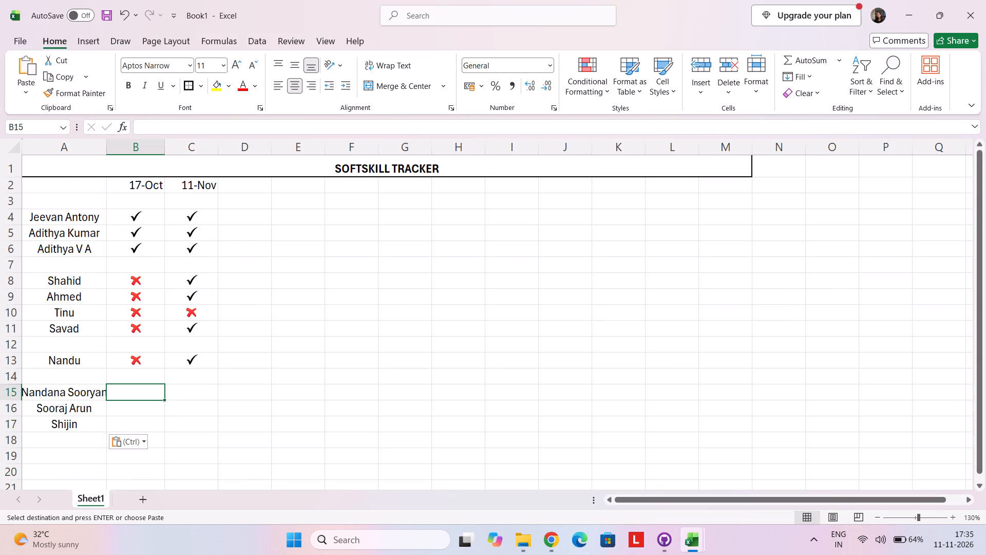
pyautogui.click(146, 363)
pyautogui.hotkey('ctrl', 'c')
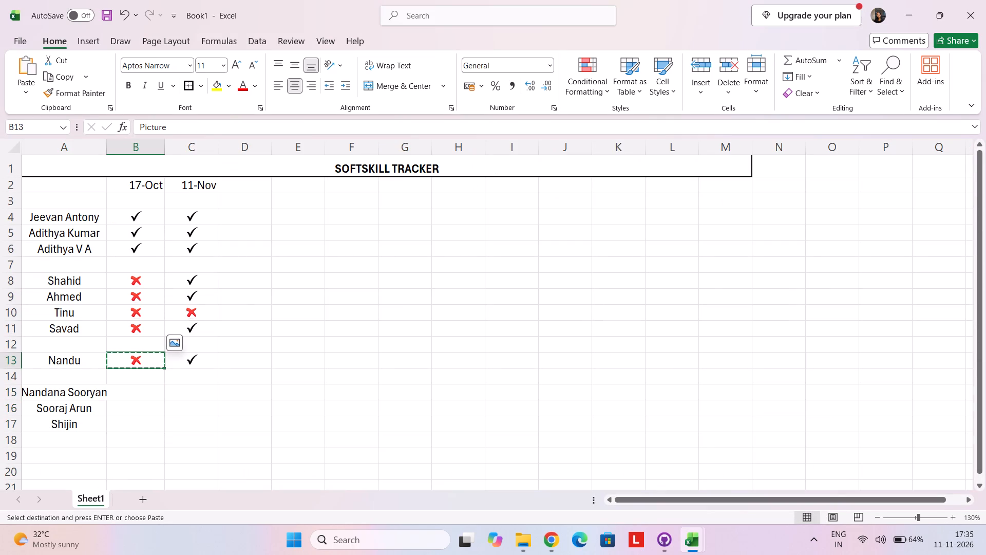
pyautogui.press('Down')
pyautogui.press('Down')
pyautogui.hotkey('ctrl', 'v')
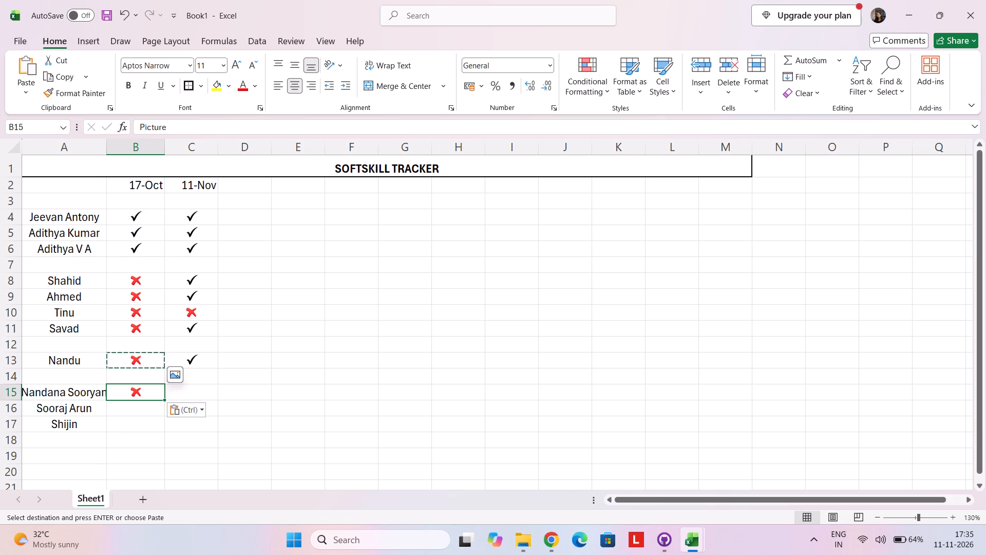
pyautogui.press('Down')
pyautogui.hotkey('ctrl', 'v')
pyautogui.press('Down')
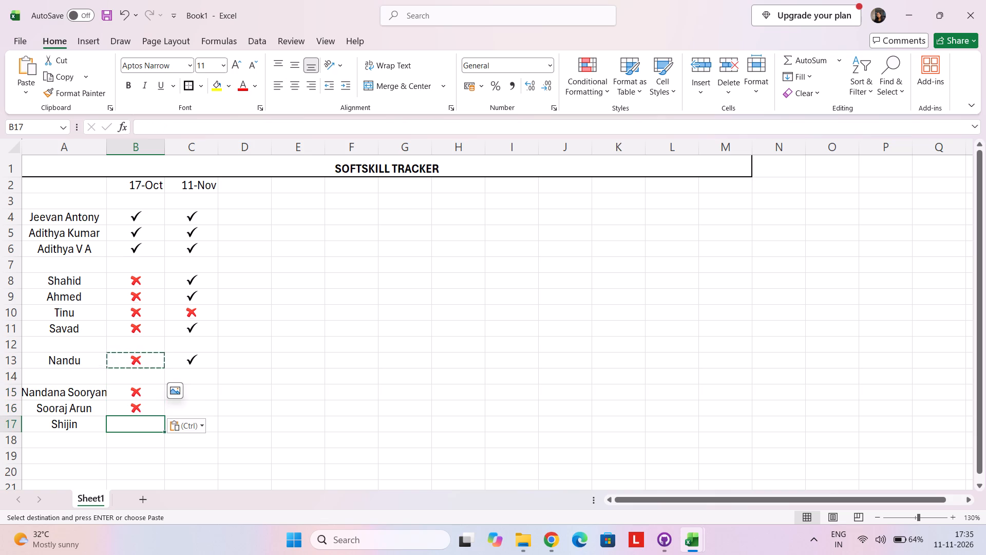
pyautogui.hotkey('ctrl', 'v')
# Copy the tick from C6 into cells C15, C16 and C17 under 11-Nov.
pyautogui.press('Right')
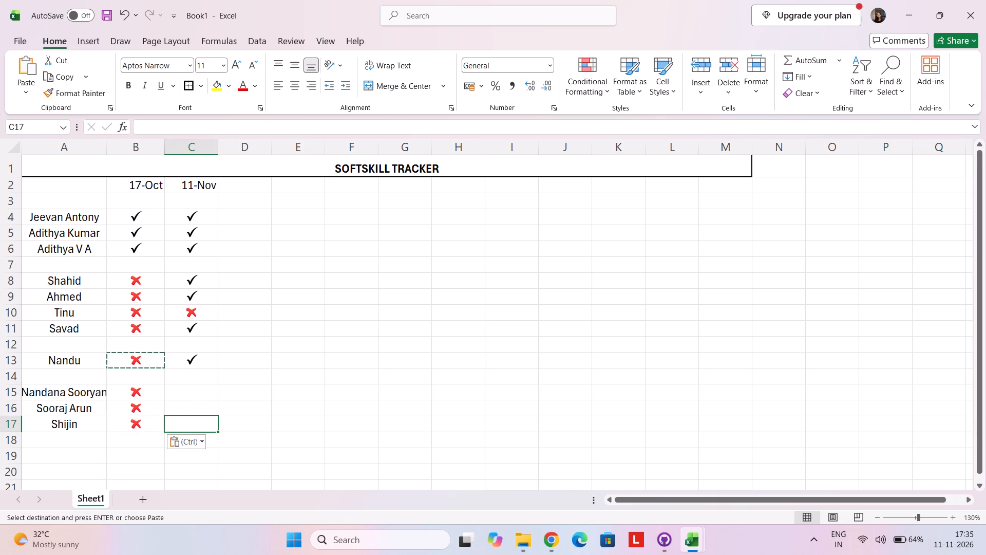
pyautogui.click(195, 244)
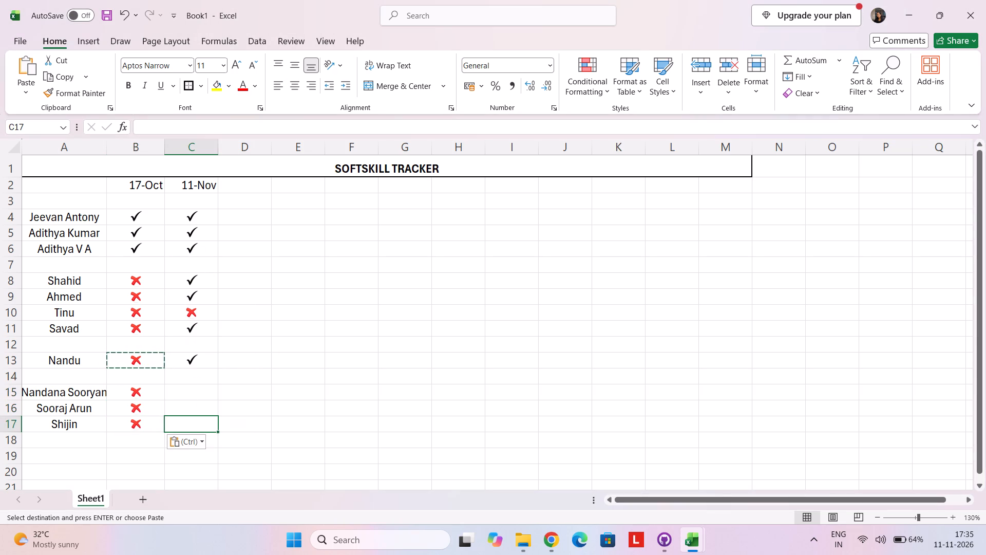
pyautogui.click(195, 244)
pyautogui.hotkey('ctrl', 'c')
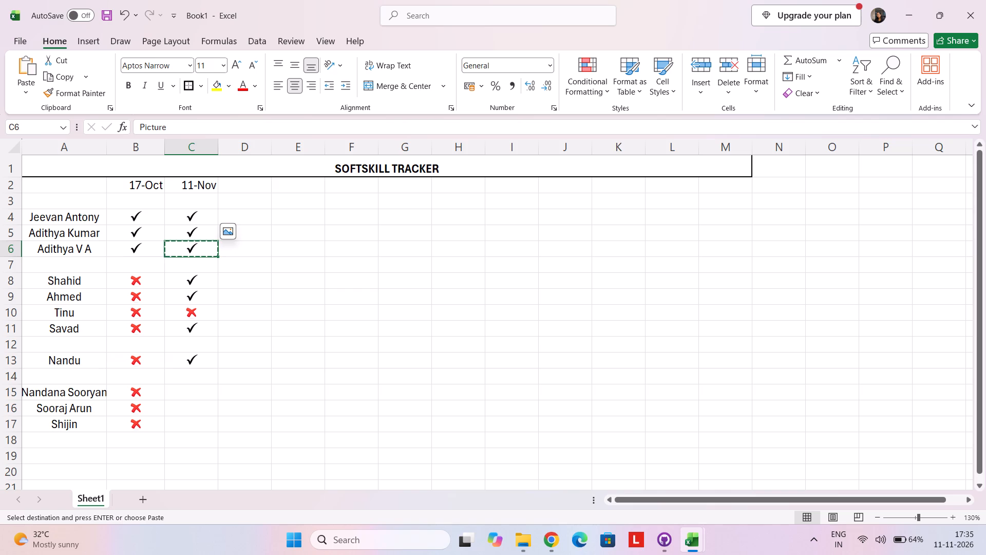
pyautogui.click(180, 395)
pyautogui.hotkey('ctrl', 'v')
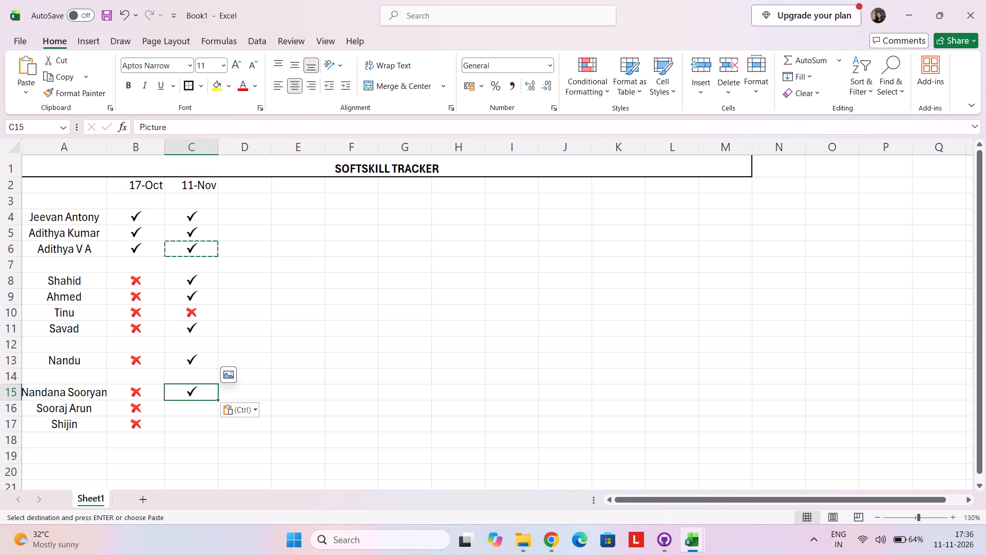
pyautogui.press('Down')
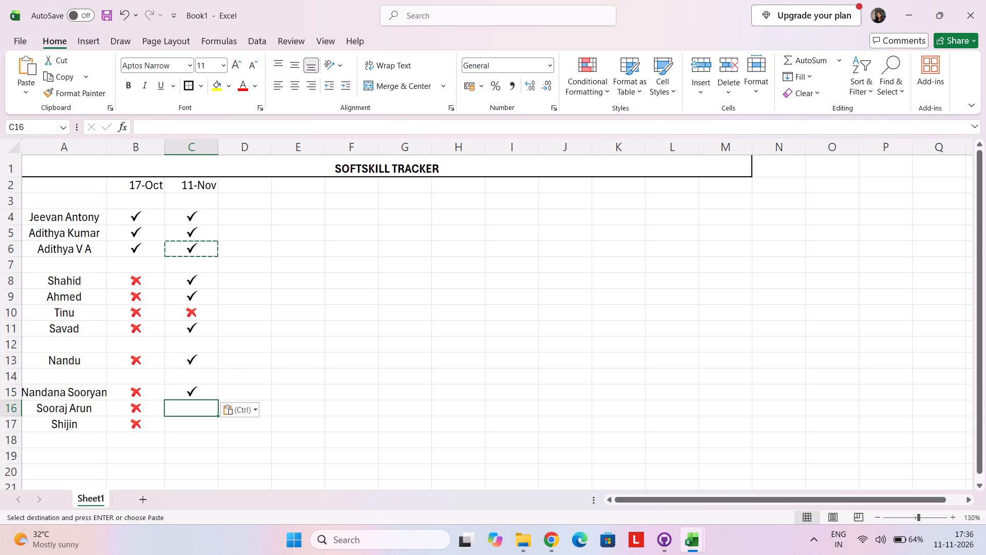
pyautogui.hotkey('ctrl', 'v')
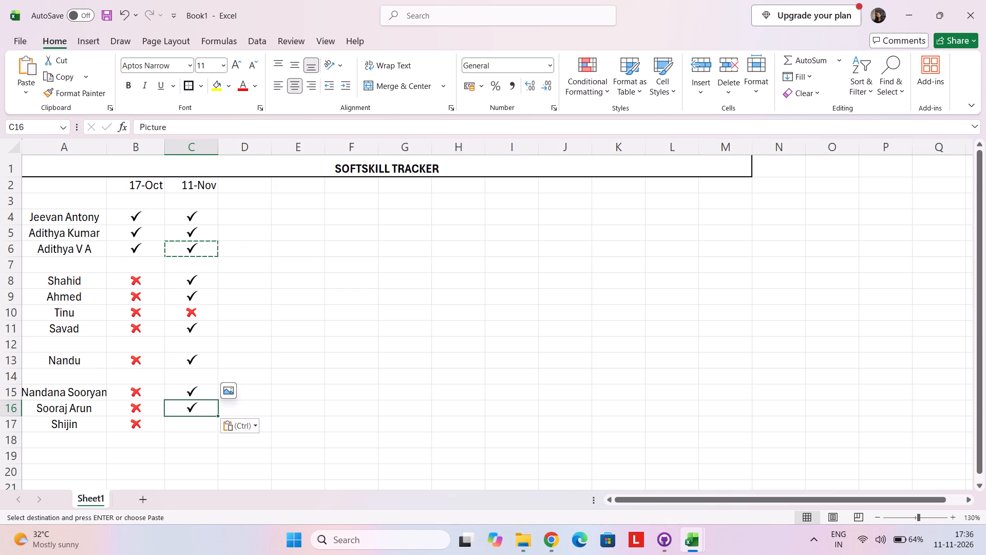
pyautogui.press('Down')
pyautogui.hotkey('ctrl', 'v')
pyautogui.click(246, 385)
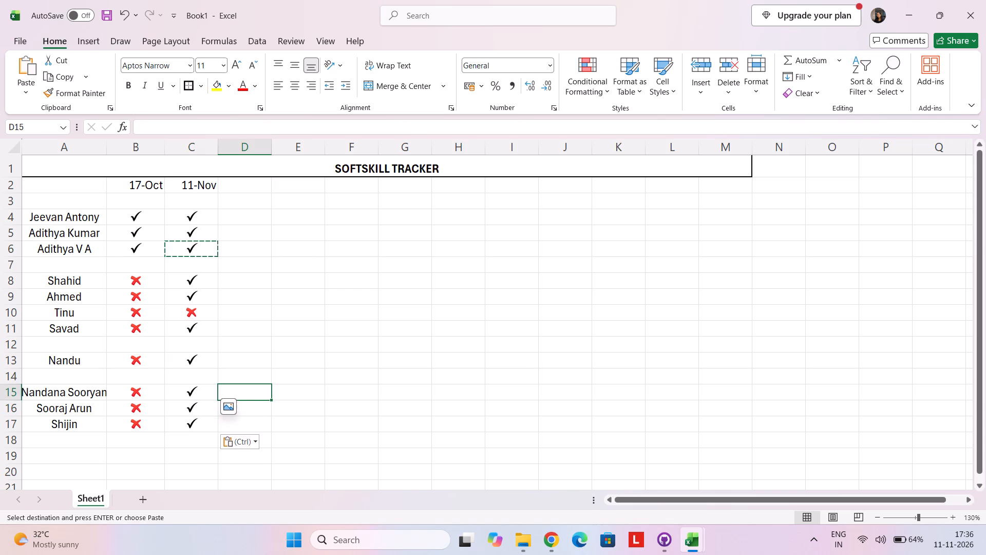
pyautogui.doubleClick(243, 334)
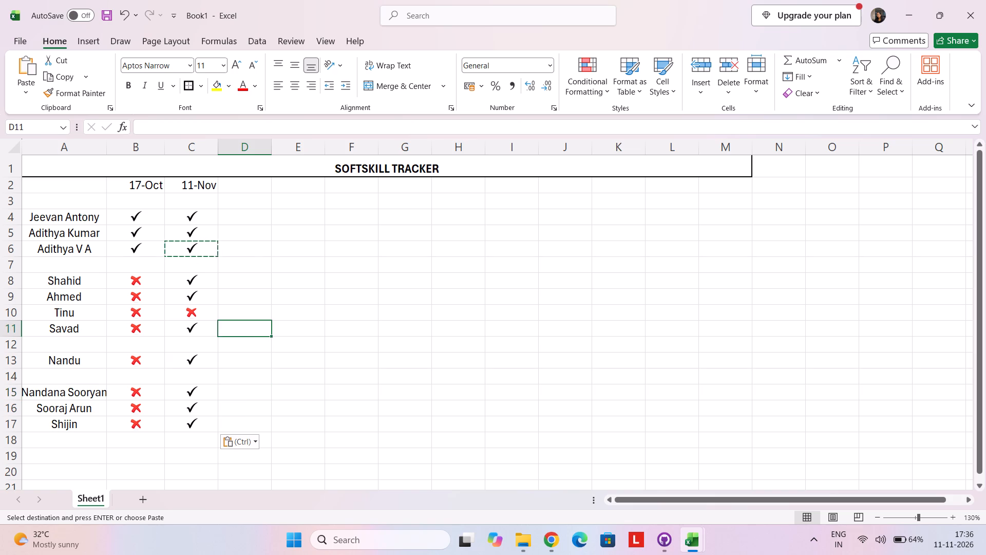